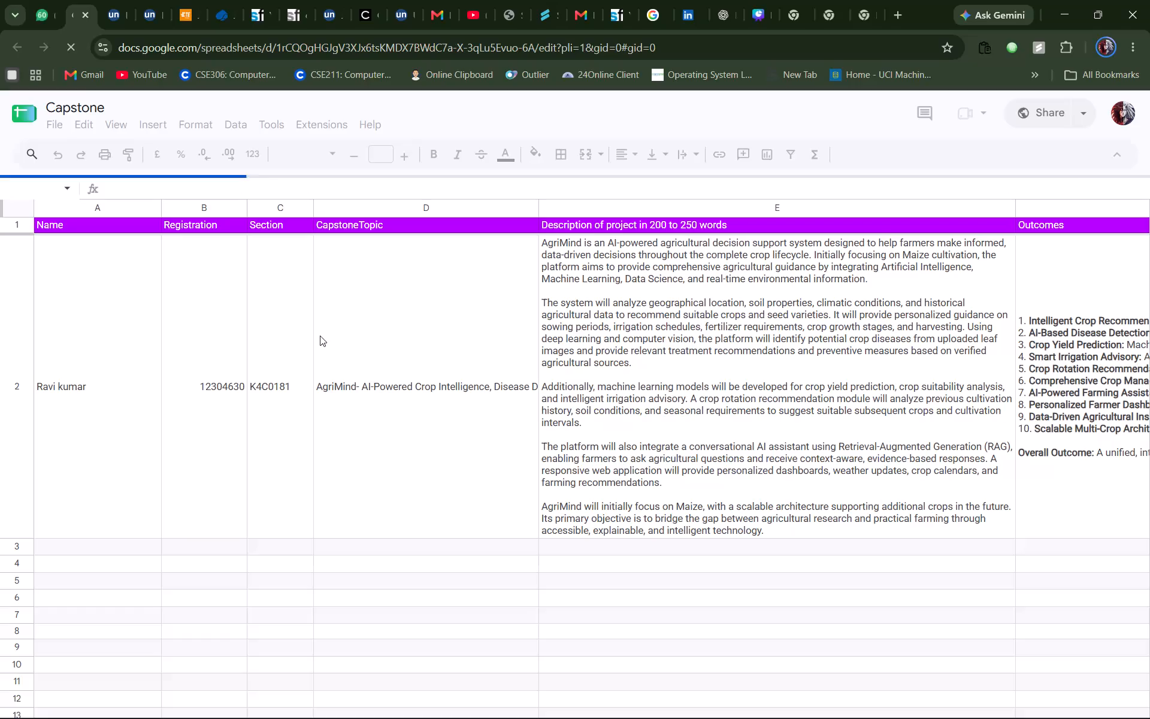
Review the Sheet1 CAPSTONE table's columns and the first student's entries, from Name through Alumni Profile link.
scroll(320, 336, down, 2)
scroll(320, 336, up, 1)
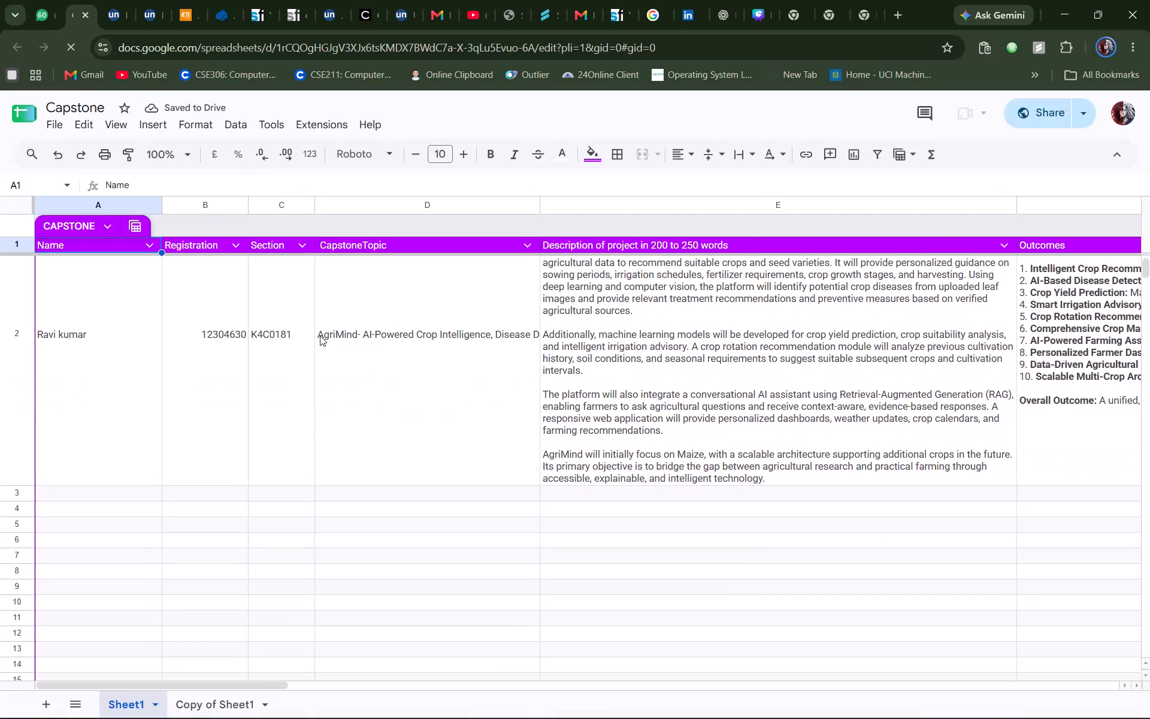
scroll(320, 336, up, 2)
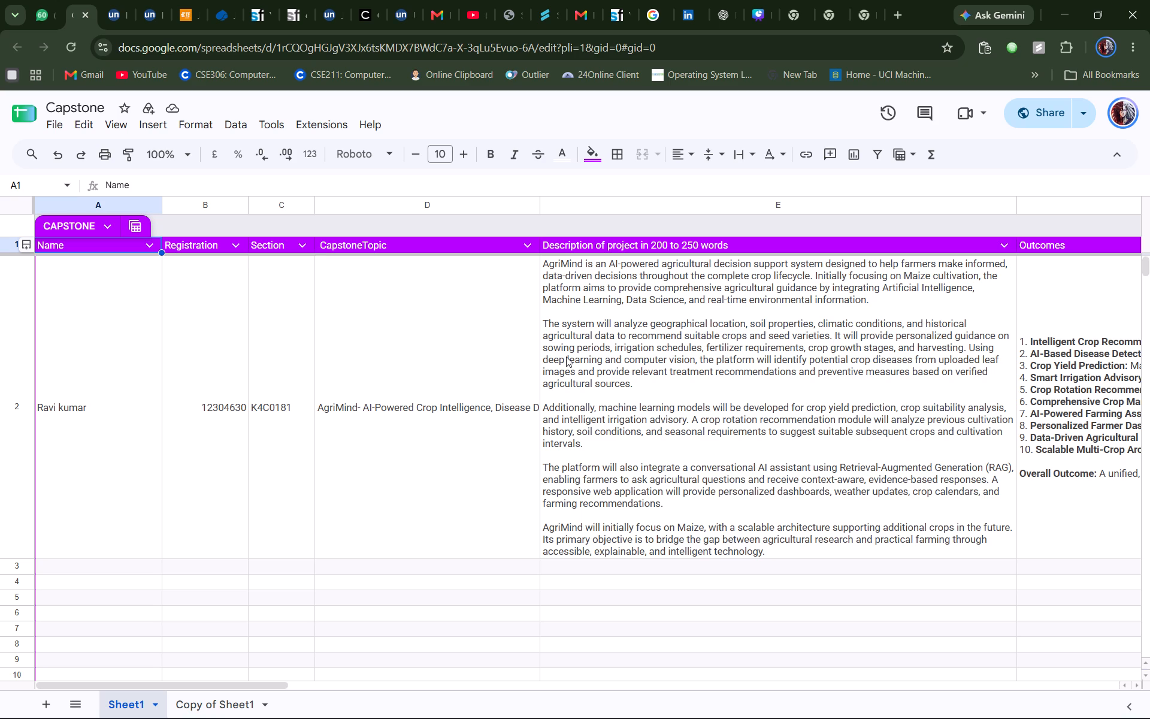
scroll(724, 274, left, 3)
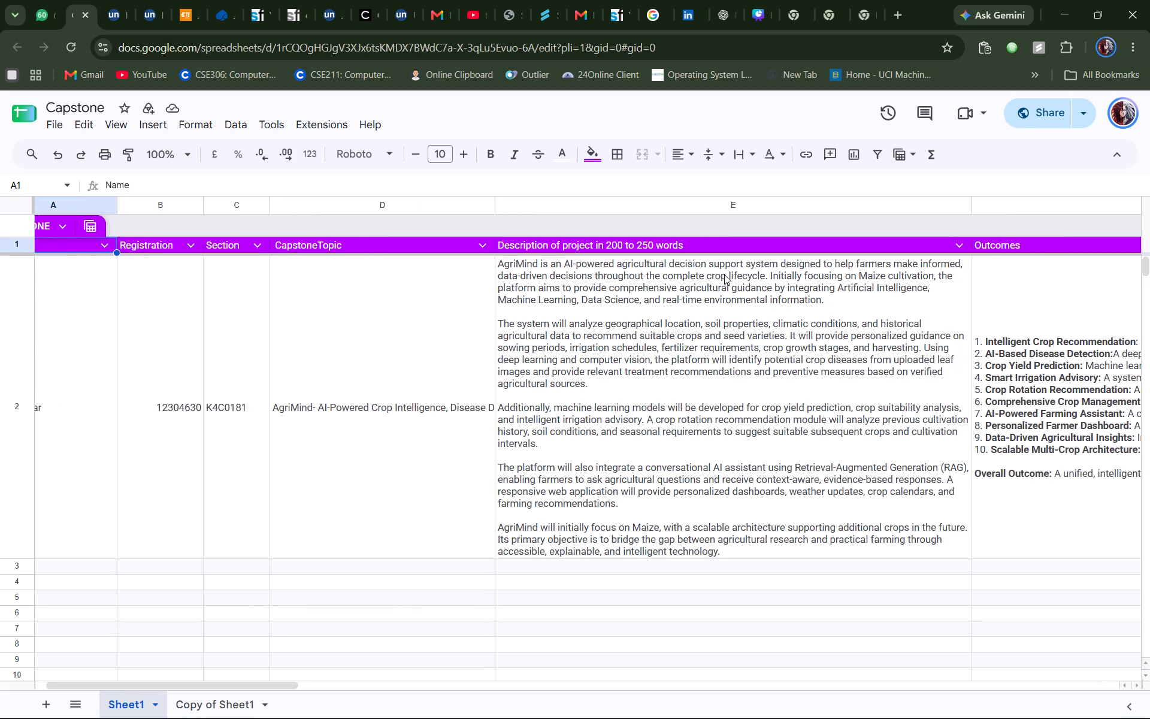
scroll(724, 274, left, 9)
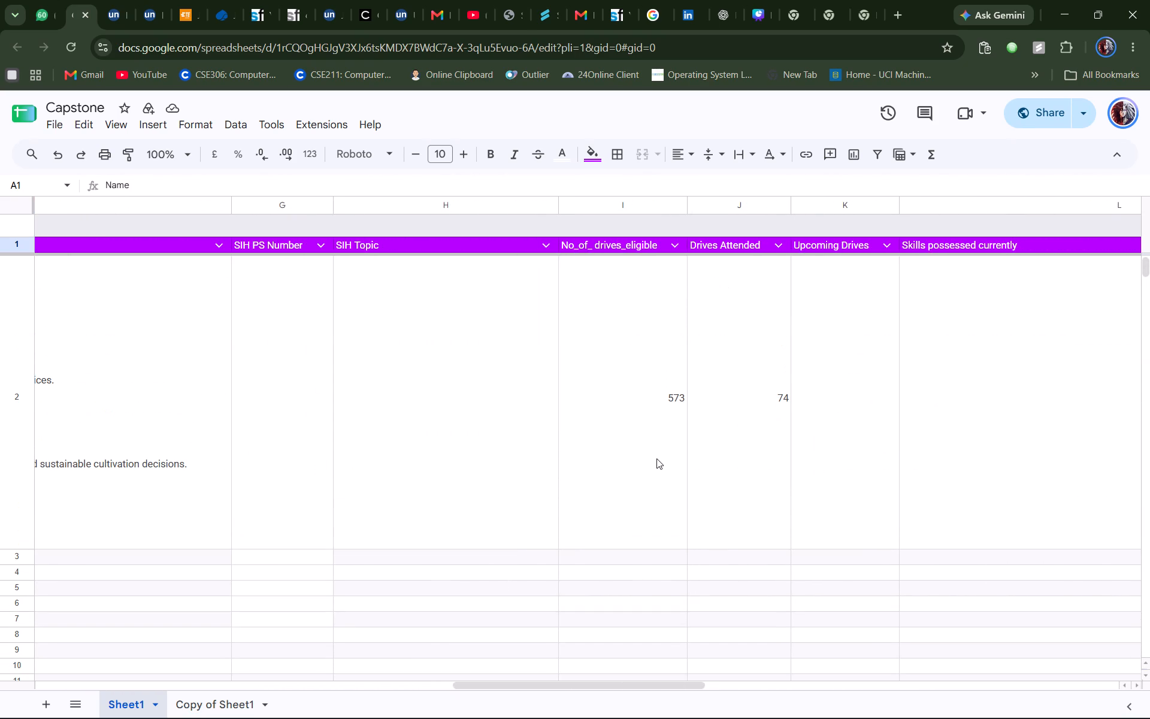
click(627, 561)
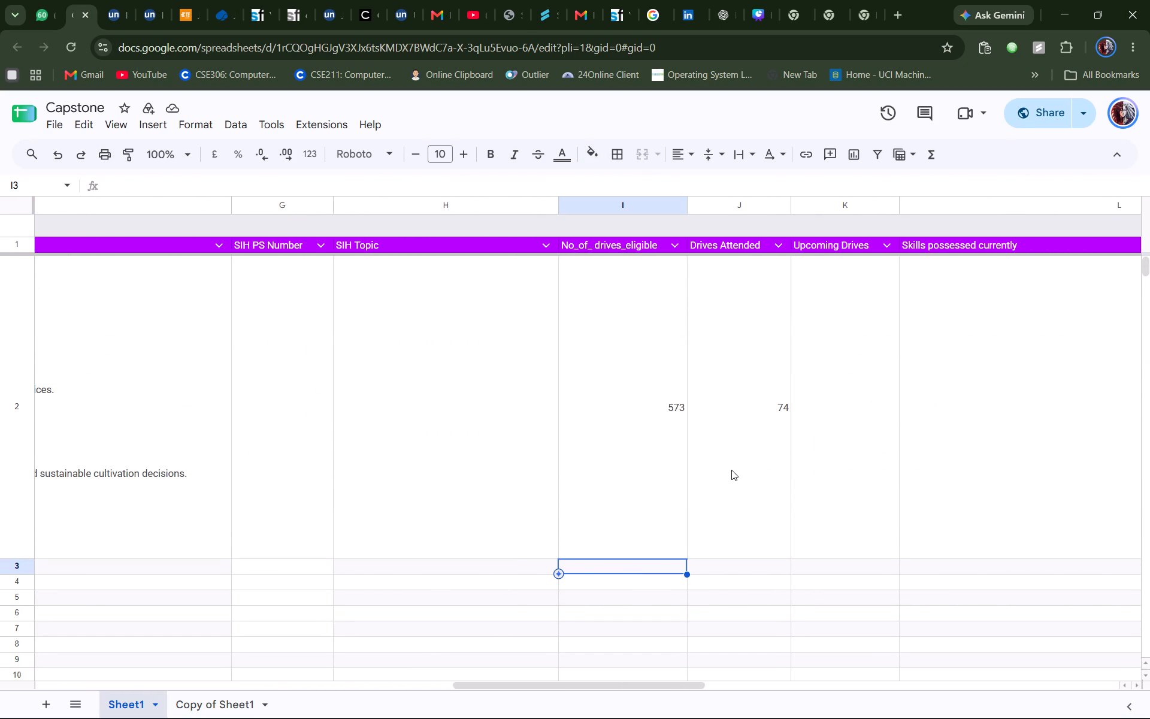
scroll(731, 470, left, 7)
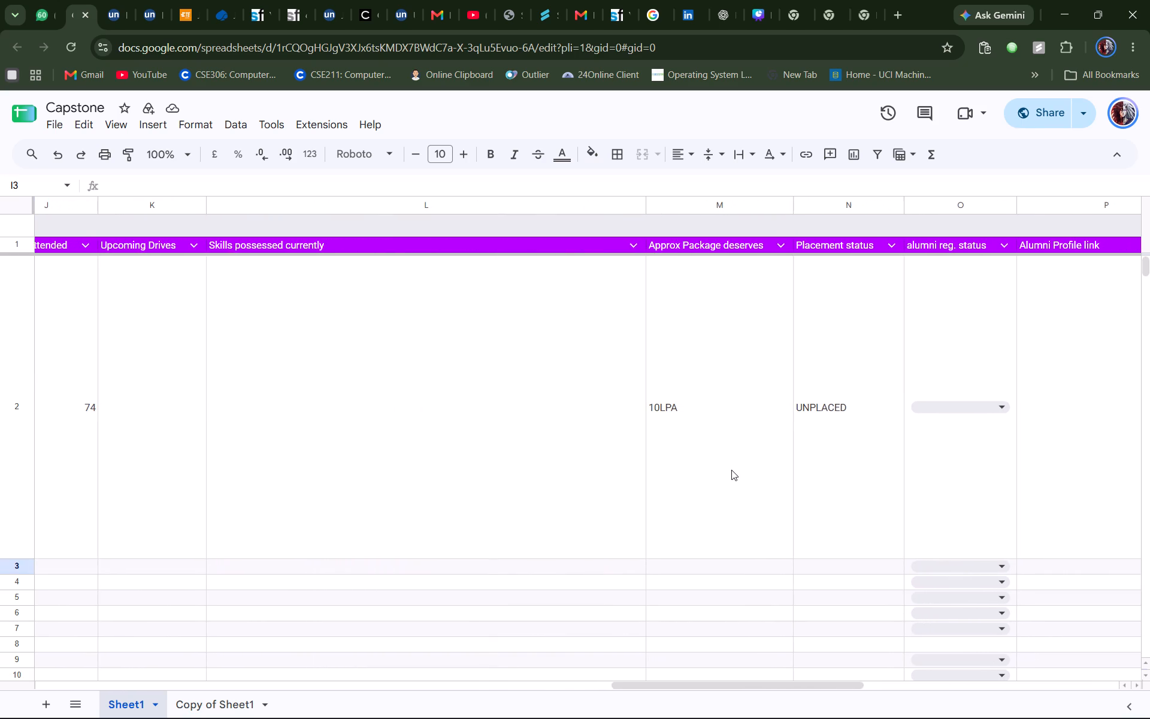
scroll(731, 470, left, 3)
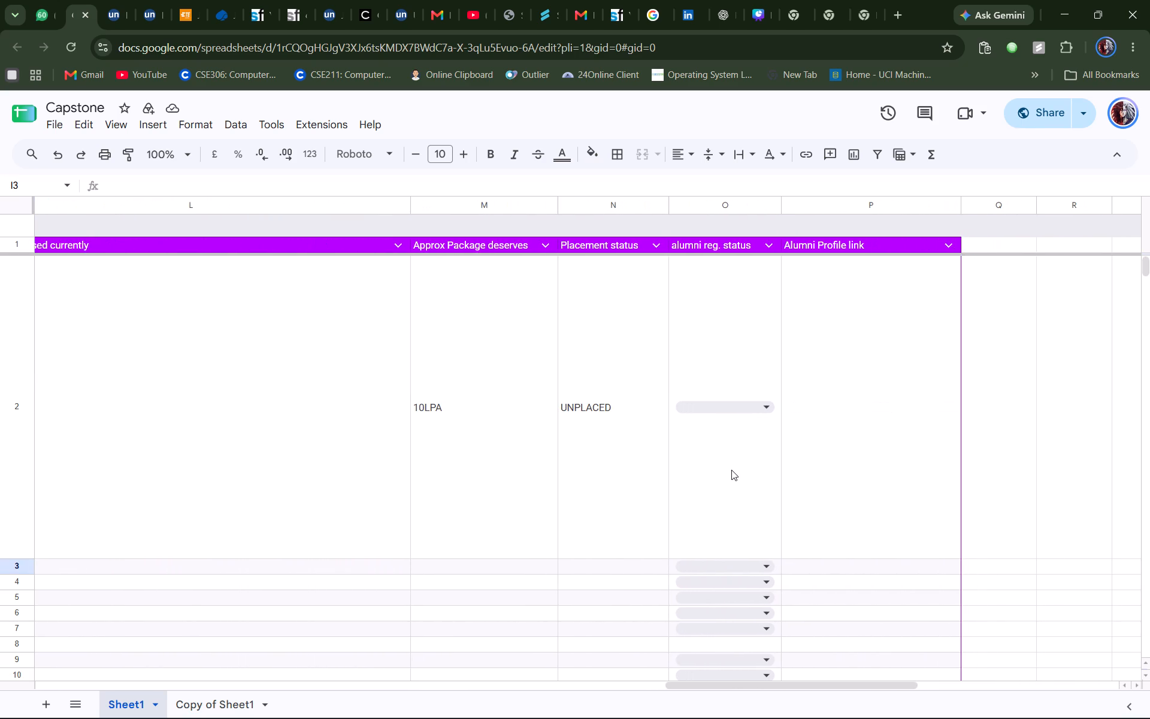
scroll(731, 470, left, 5)
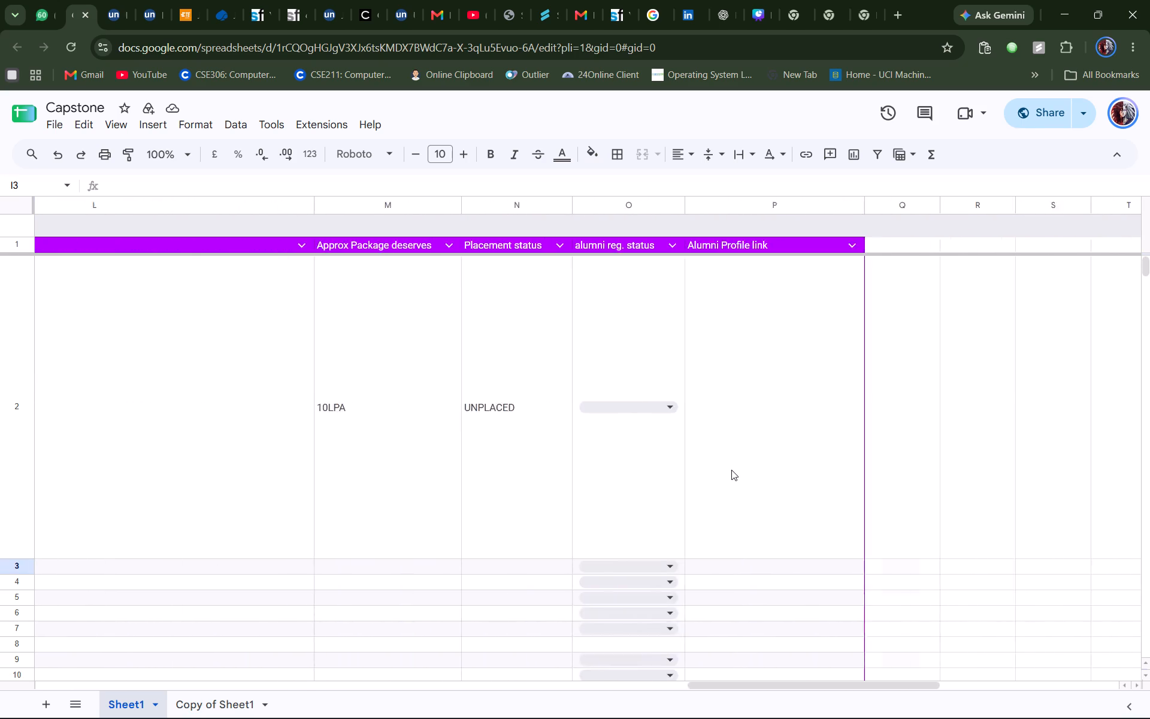
scroll(731, 470, left, 1)
Return to the start of the CAPSTONE table and examine the AgriMind entry's topic, project description and outcomes.
scroll(731, 470, right, 1)
scroll(731, 470, down, 2)
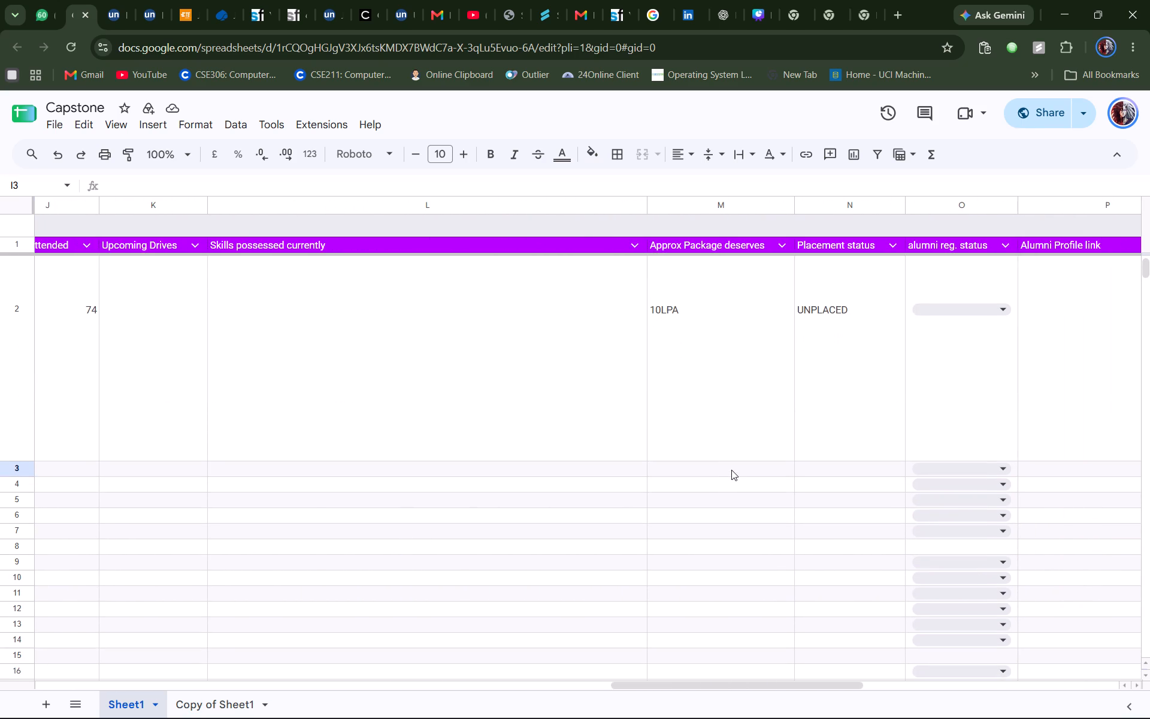
scroll(737, 471, right, 8)
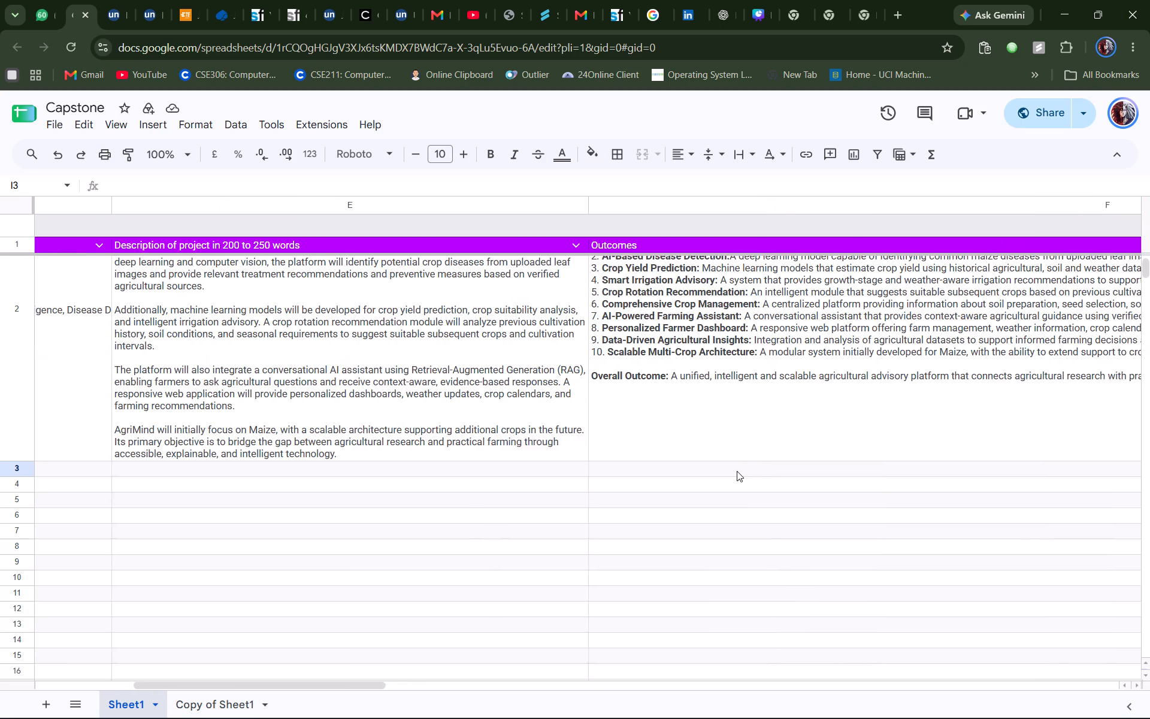
scroll(737, 471, up, 4)
scroll(737, 471, right, 4)
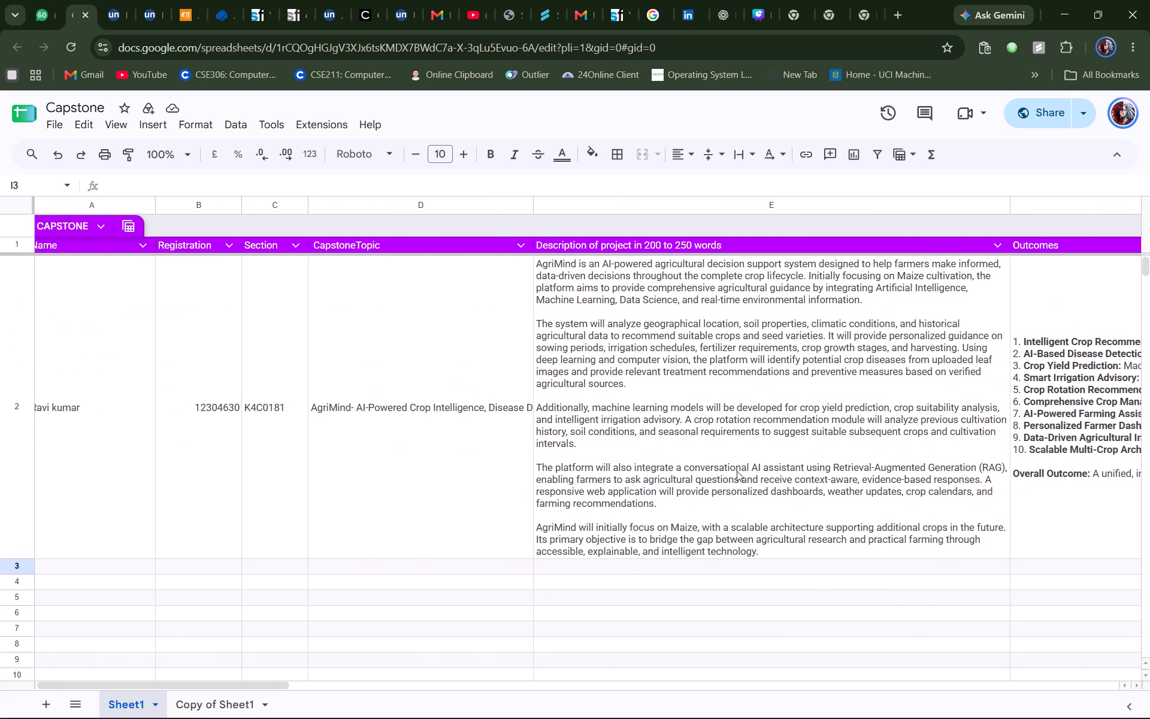
scroll(737, 471, right, 2)
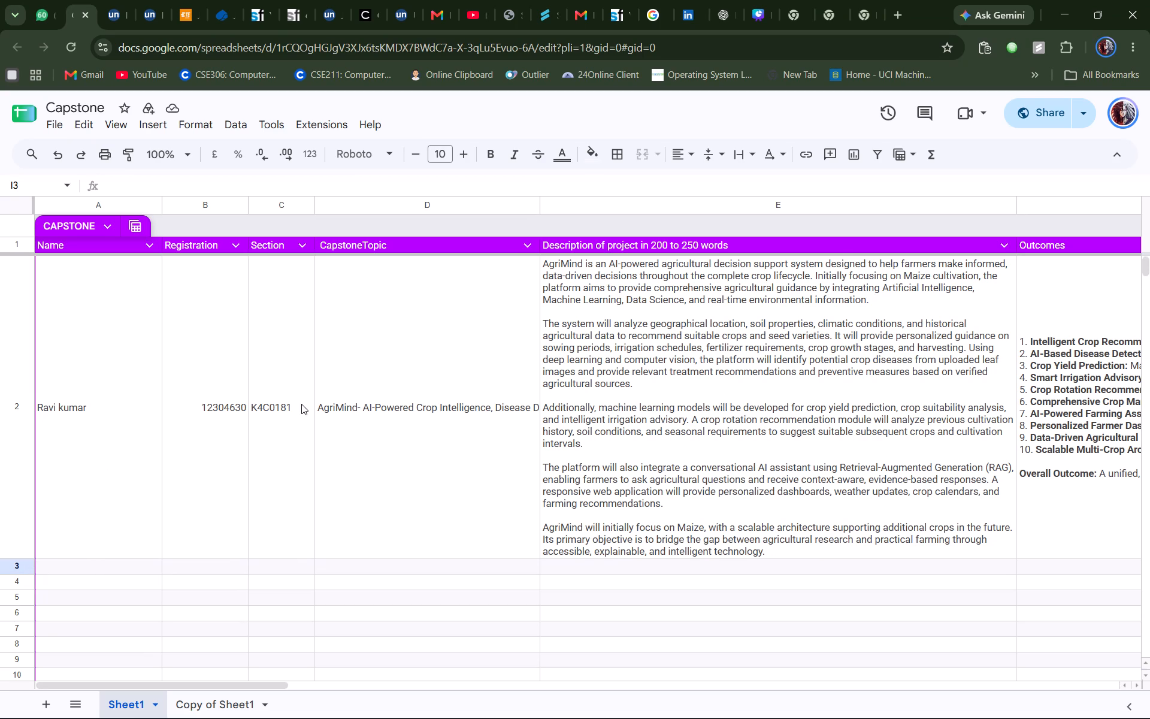
scroll(301, 404, left, 2)
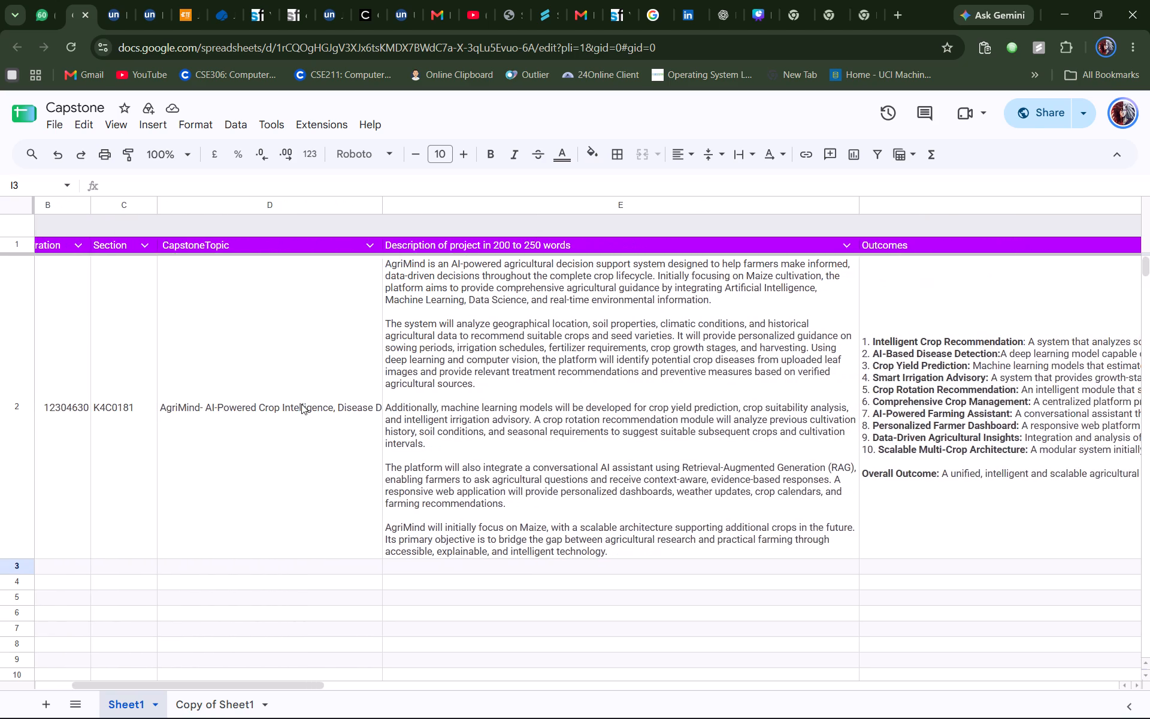
scroll(301, 404, left, 3)
scroll(301, 404, right, 3)
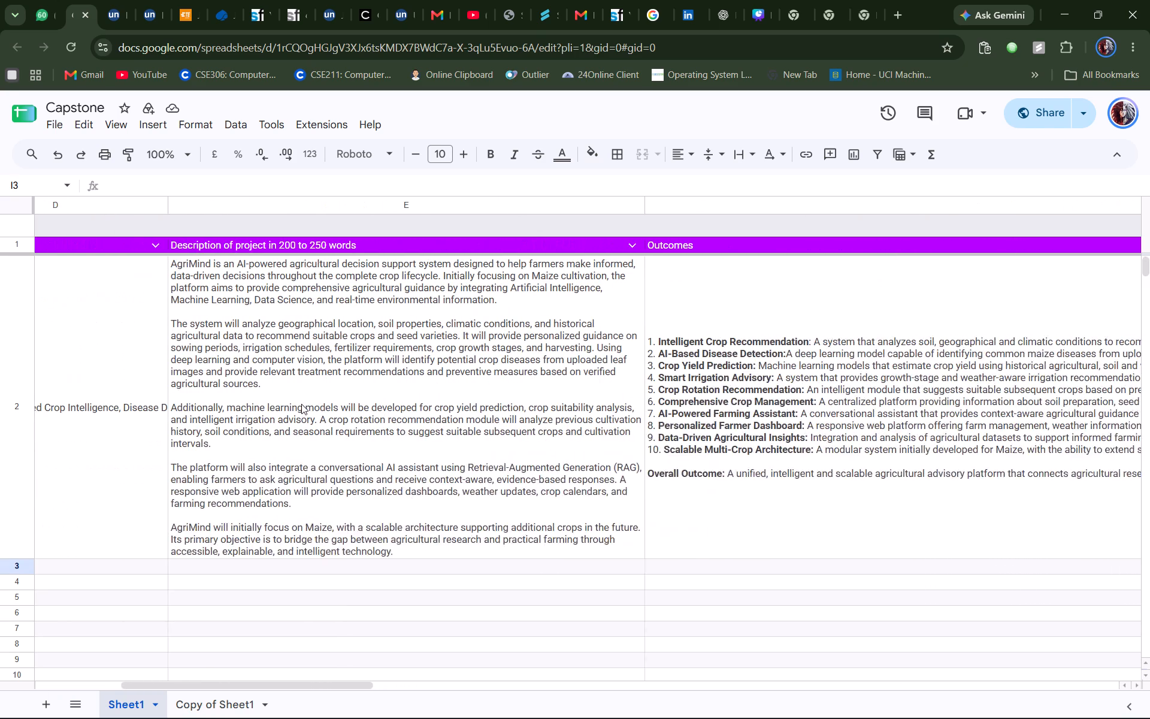
scroll(301, 404, right, 2)
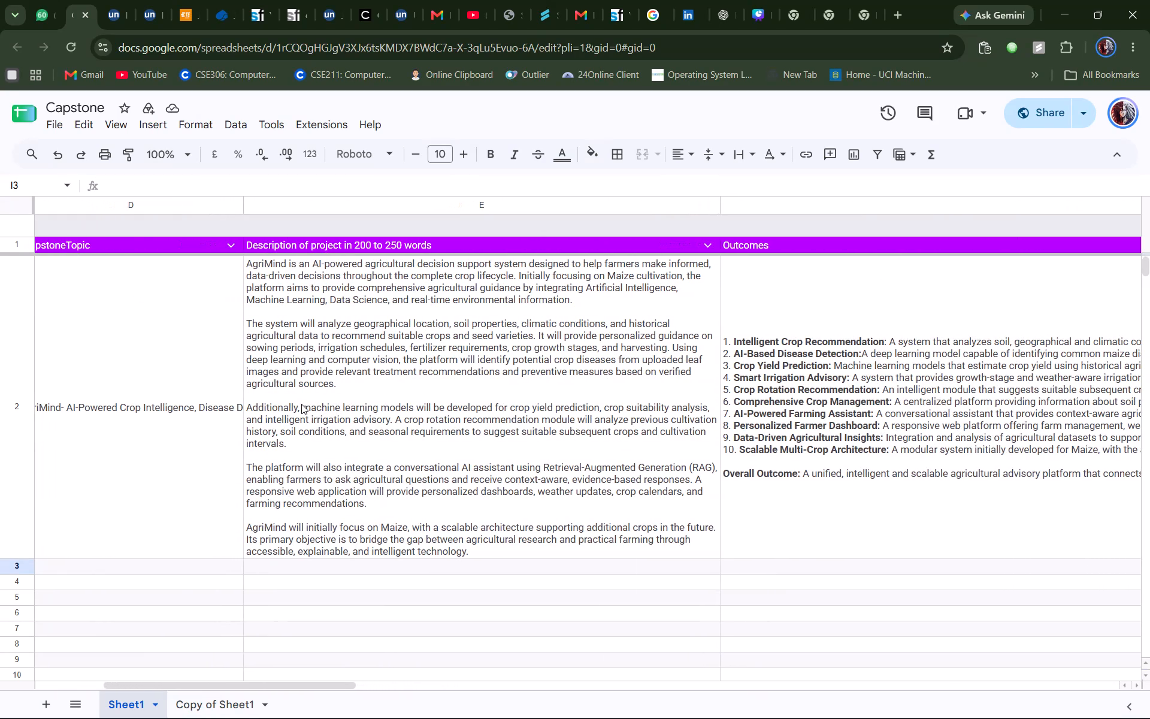
Copy the full web address of the Capstone spreadsheet to the clipboard.
scroll(301, 404, right, 3)
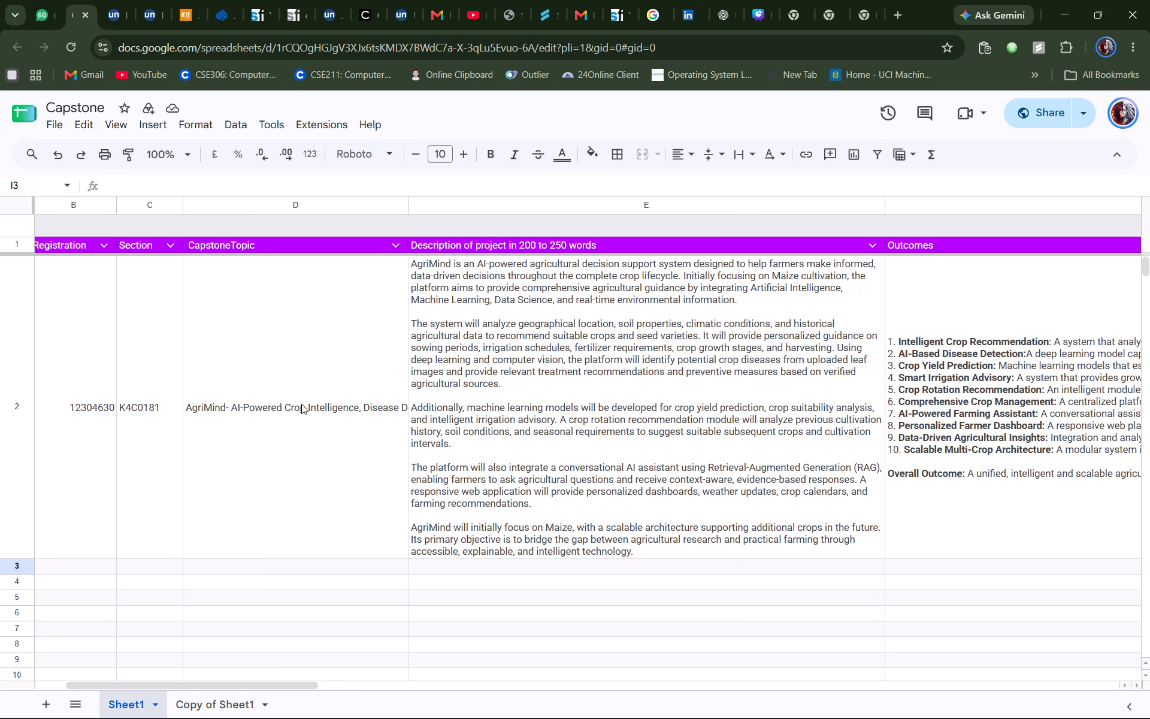
click(145, 46)
key(ctrl+c)
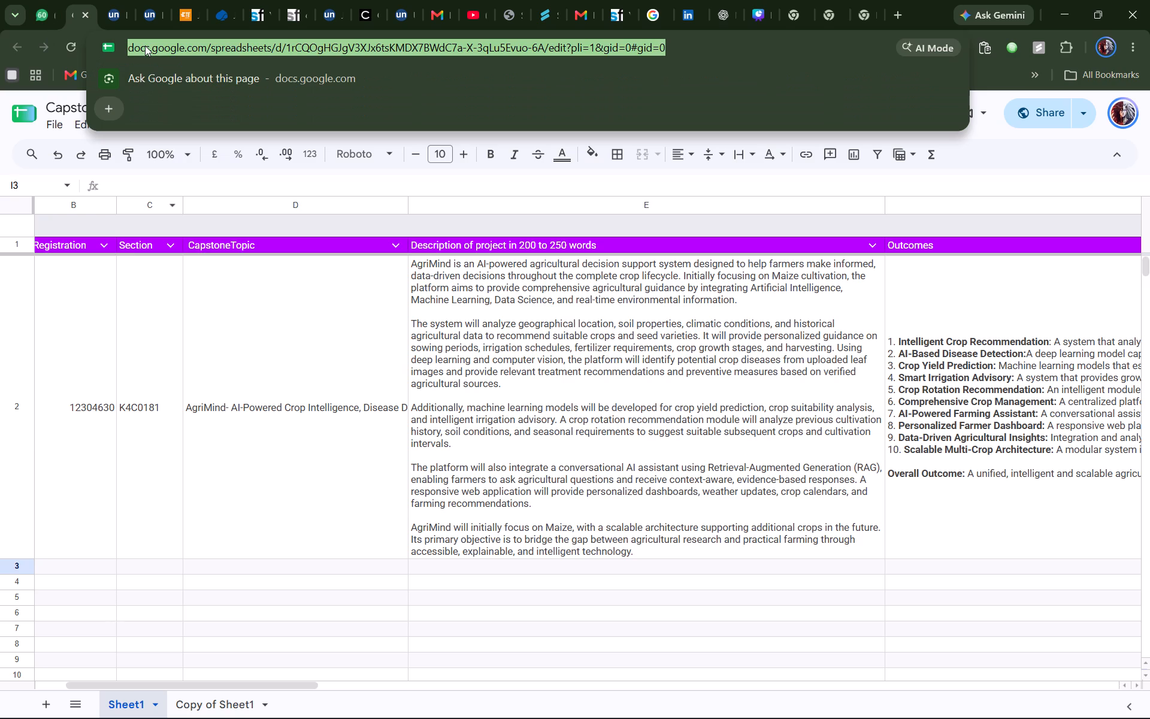
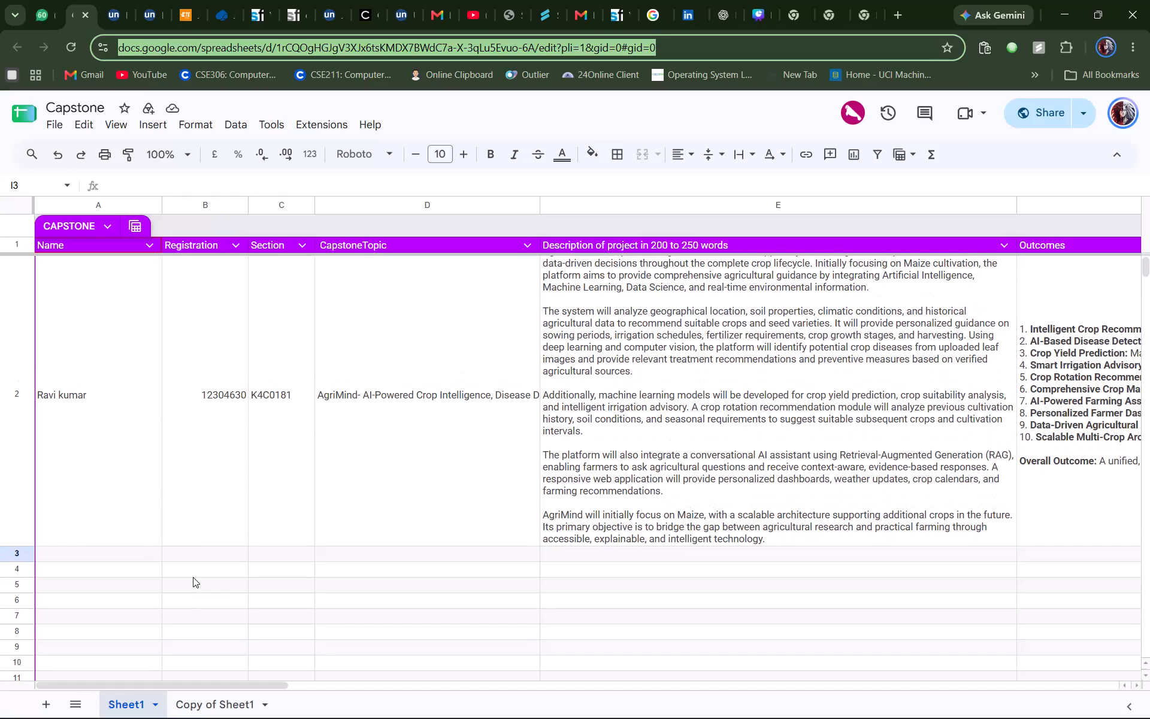
Select cell A3, the first empty Name cell below the AgriMind entry in the CAPSTONE table.
scroll(193, 577, left, 1)
scroll(193, 577, right, 1)
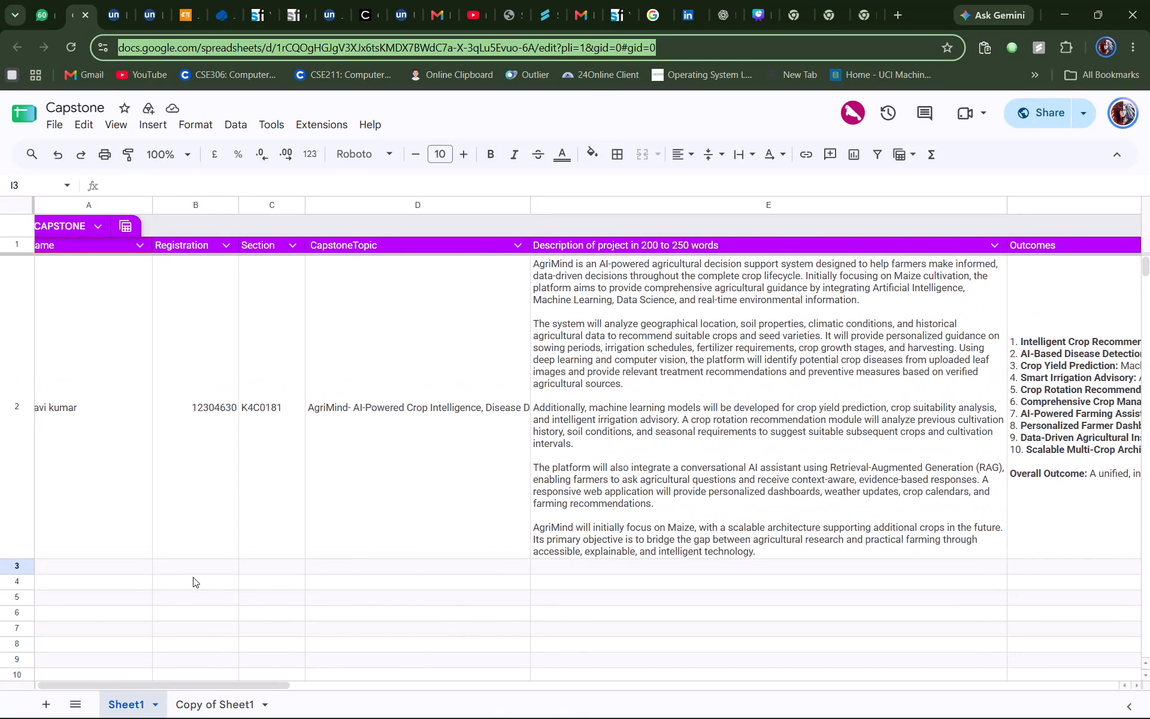
scroll(193, 577, right, 1)
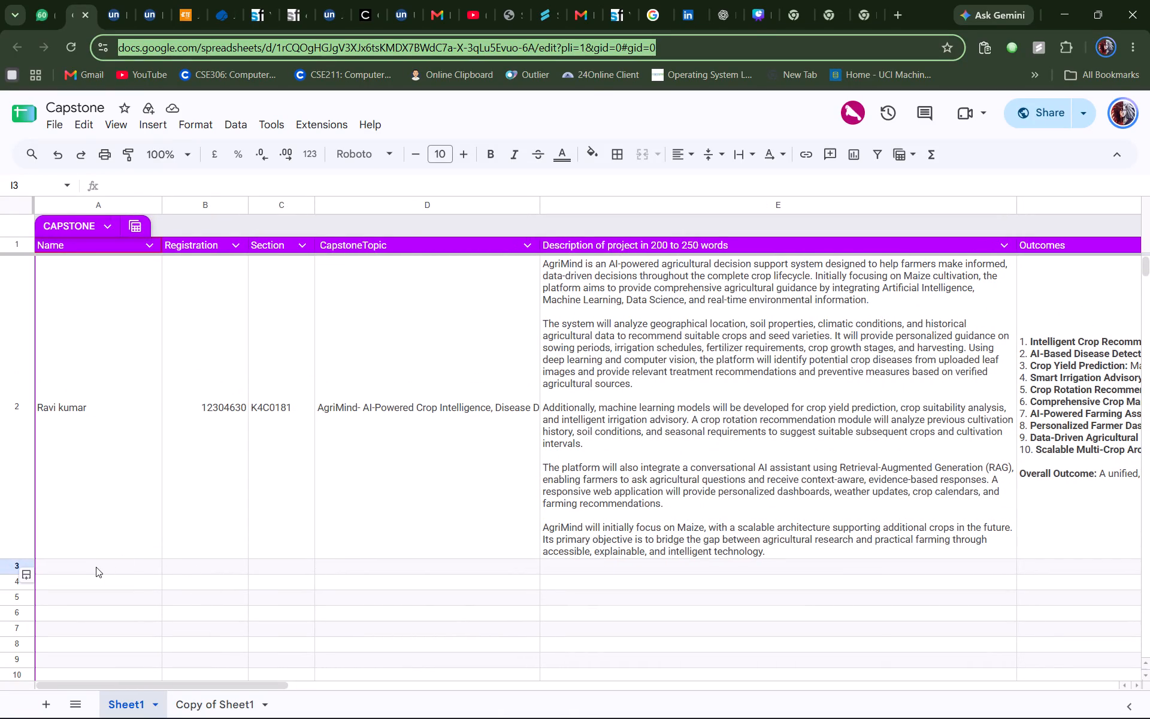
click(96, 567)
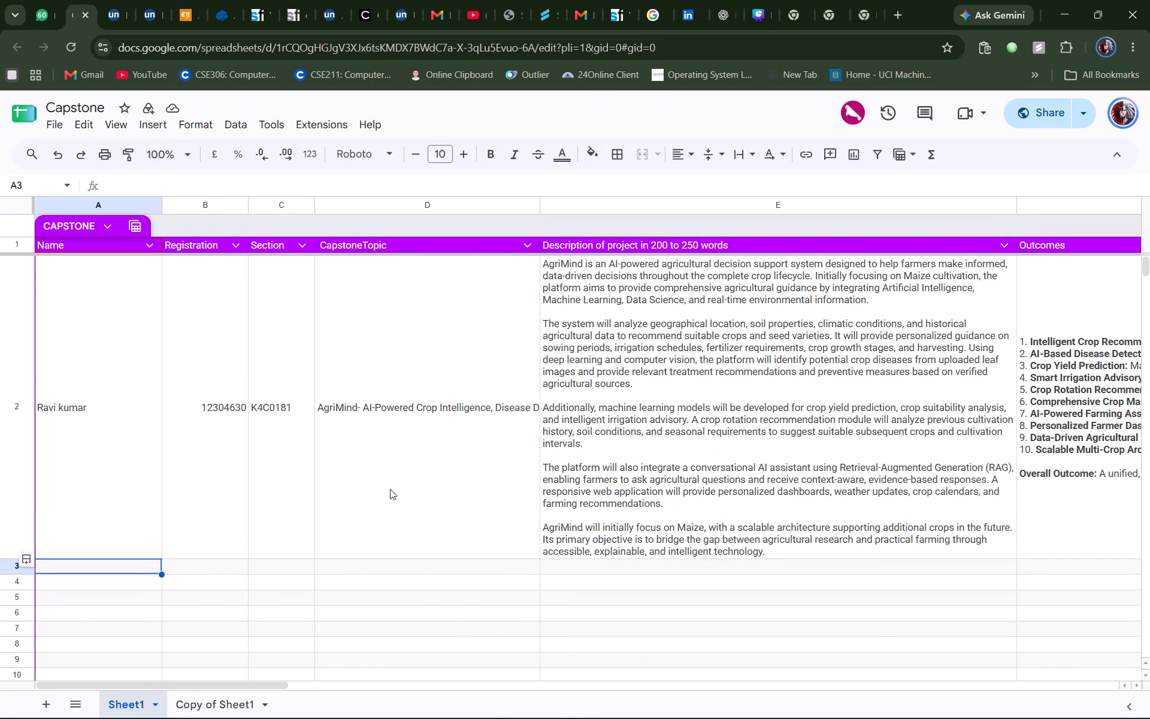
scroll(469, 463, left, 1)
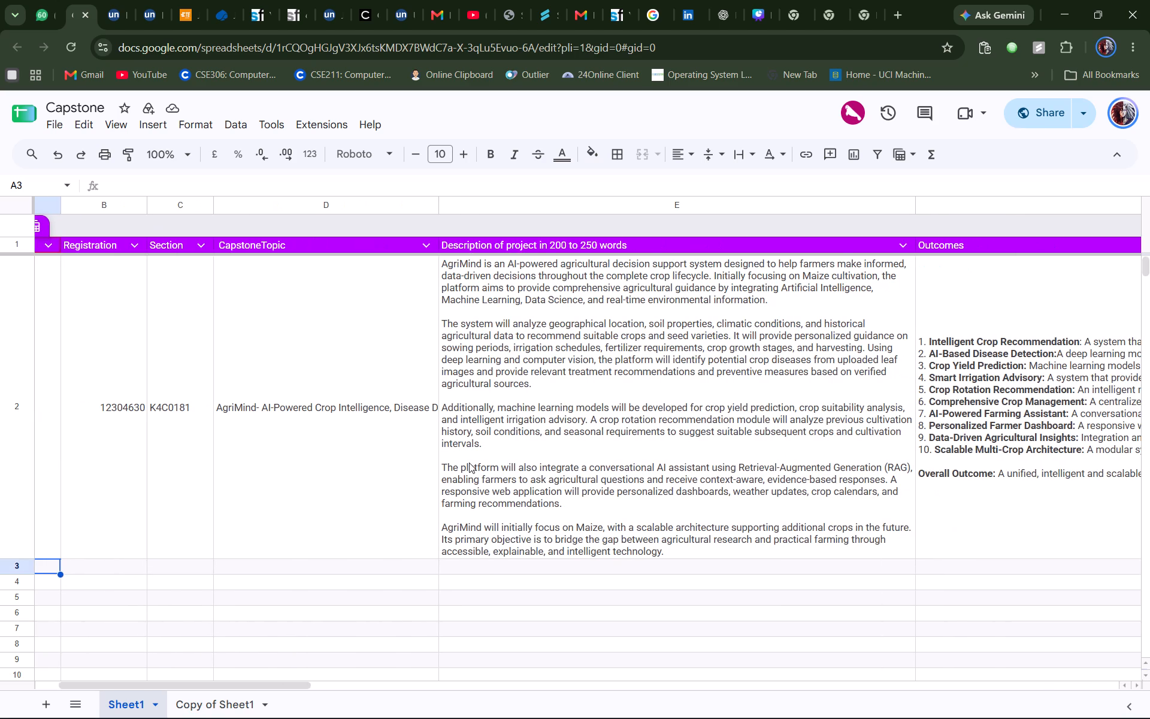
scroll(469, 463, right, 4)
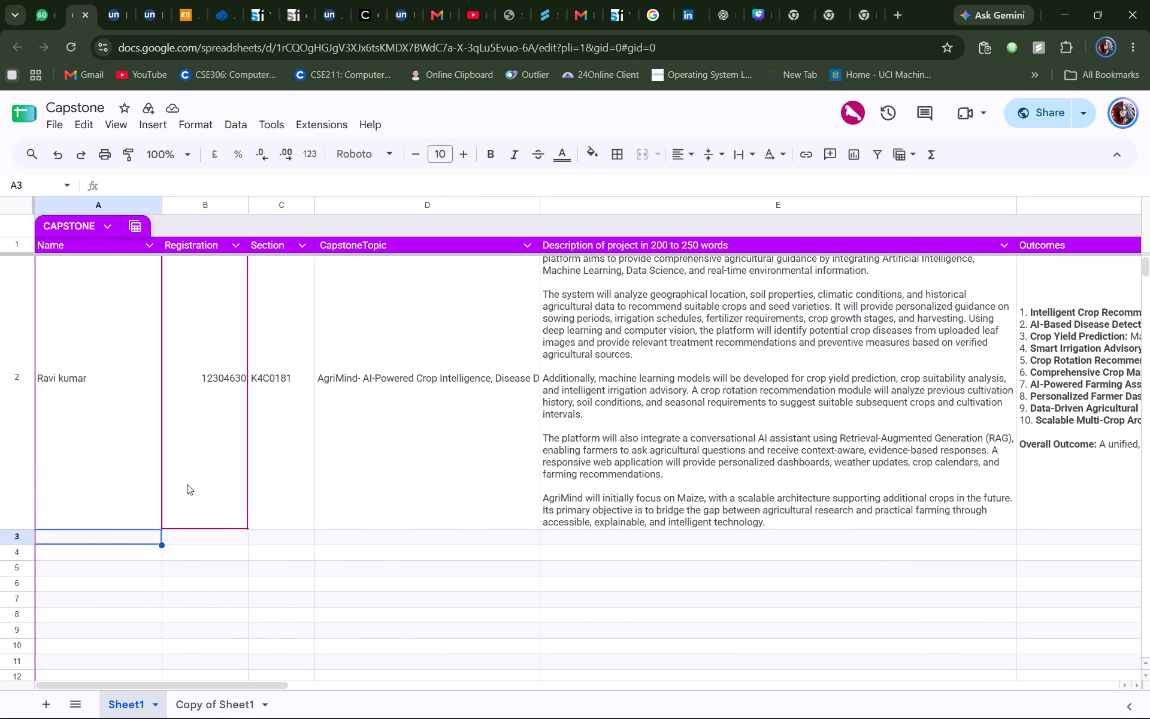
click(83, 537)
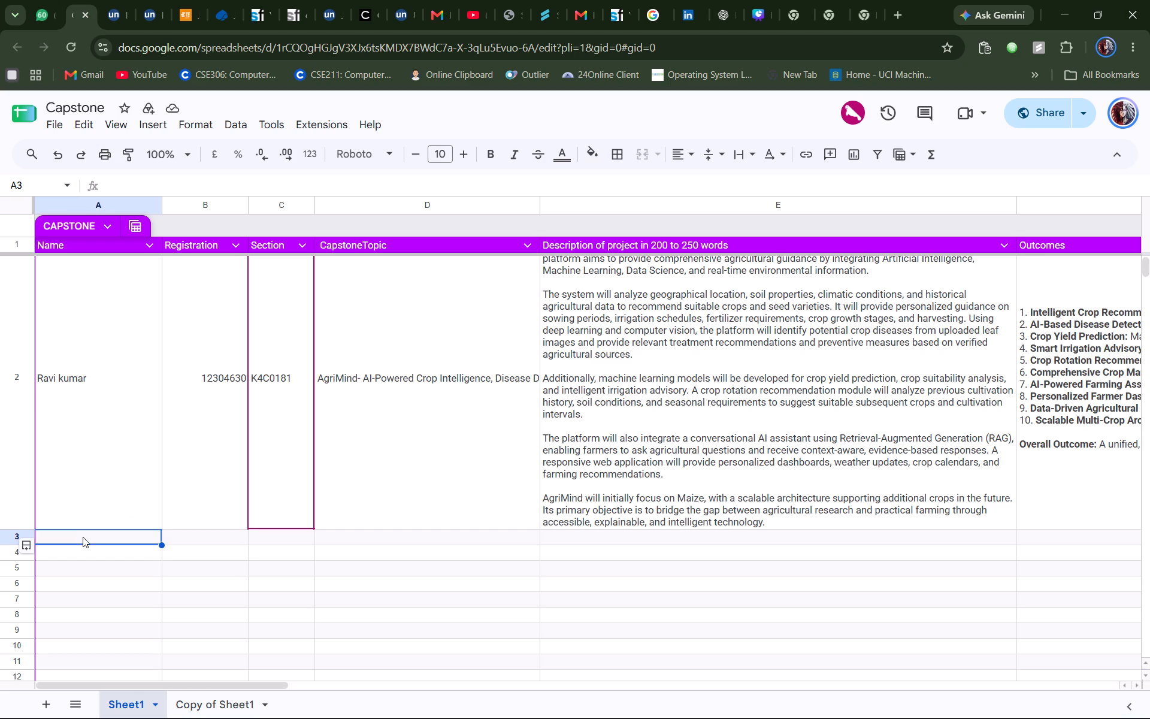
Enter the second student's name and registration number in row 3 of the CAPSTONE table.
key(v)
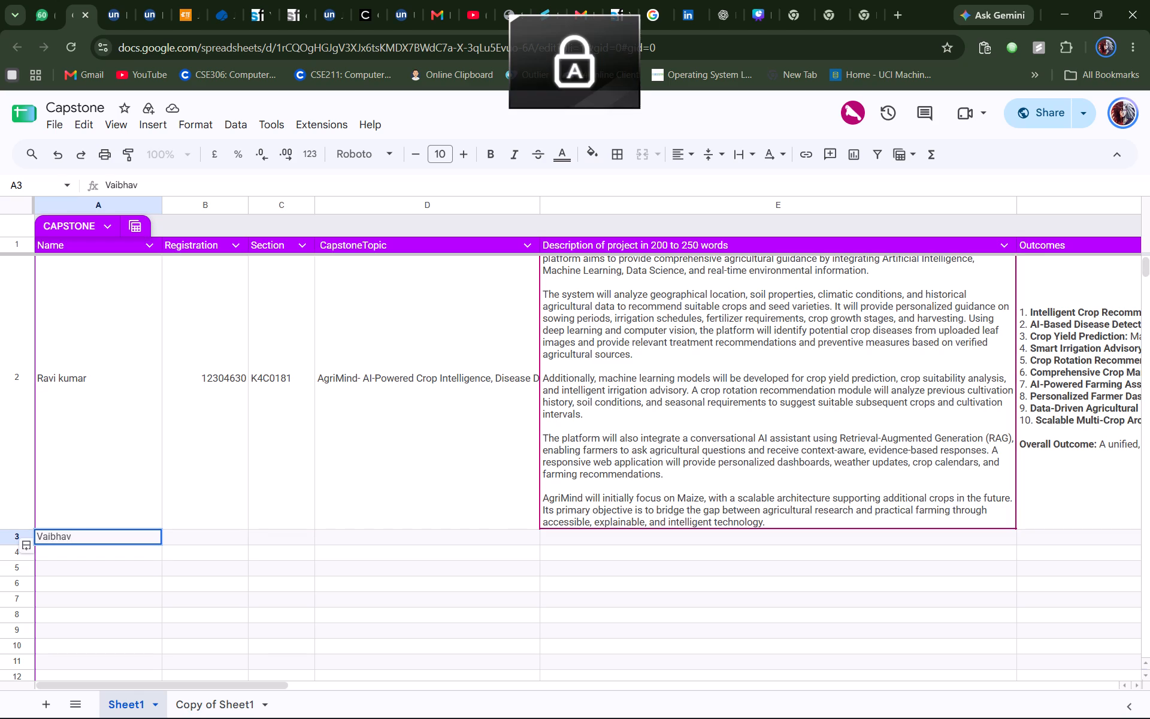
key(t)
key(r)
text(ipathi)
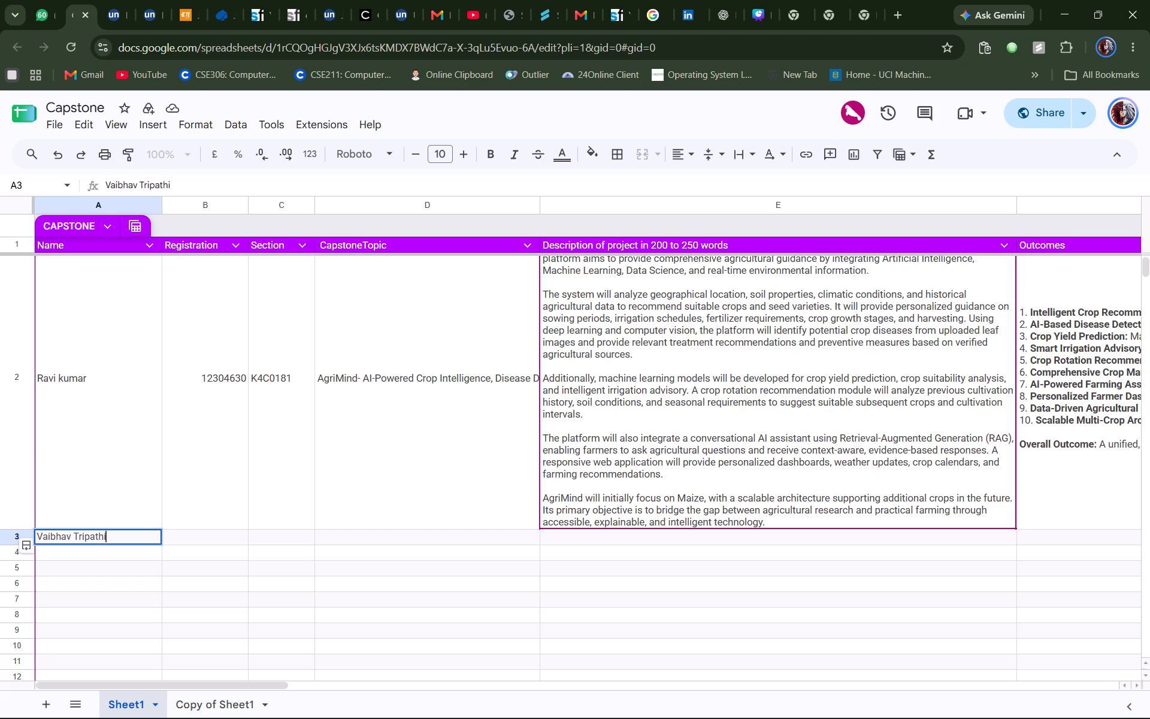
click(192, 542)
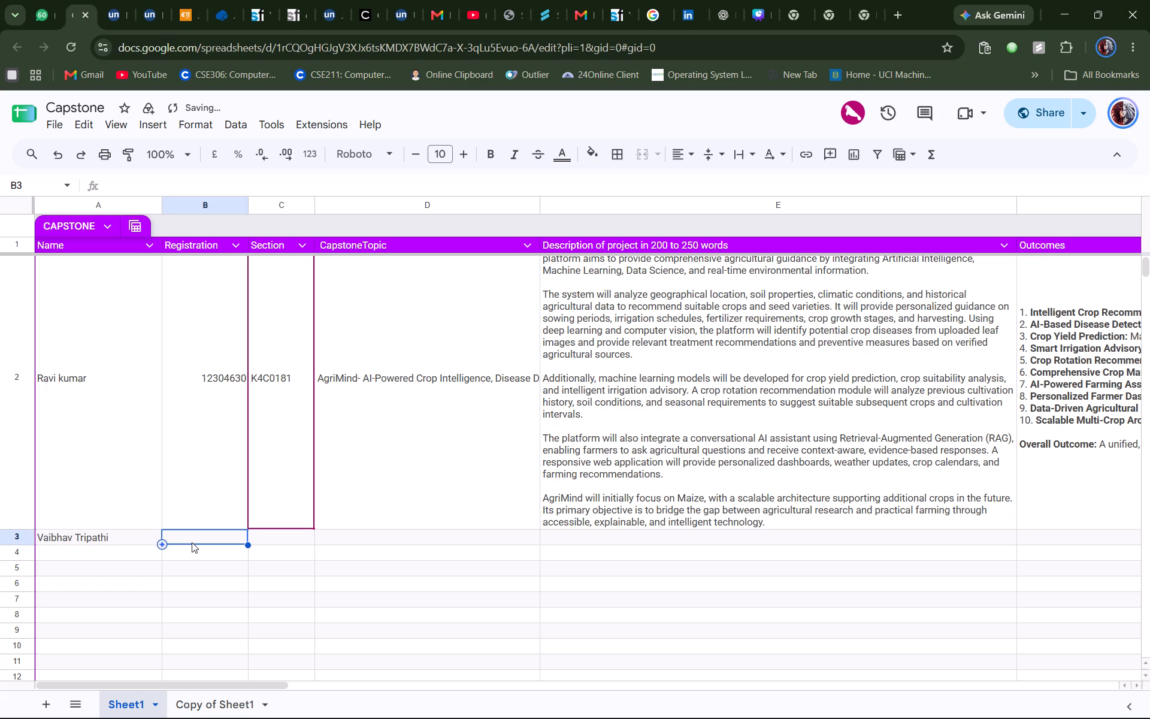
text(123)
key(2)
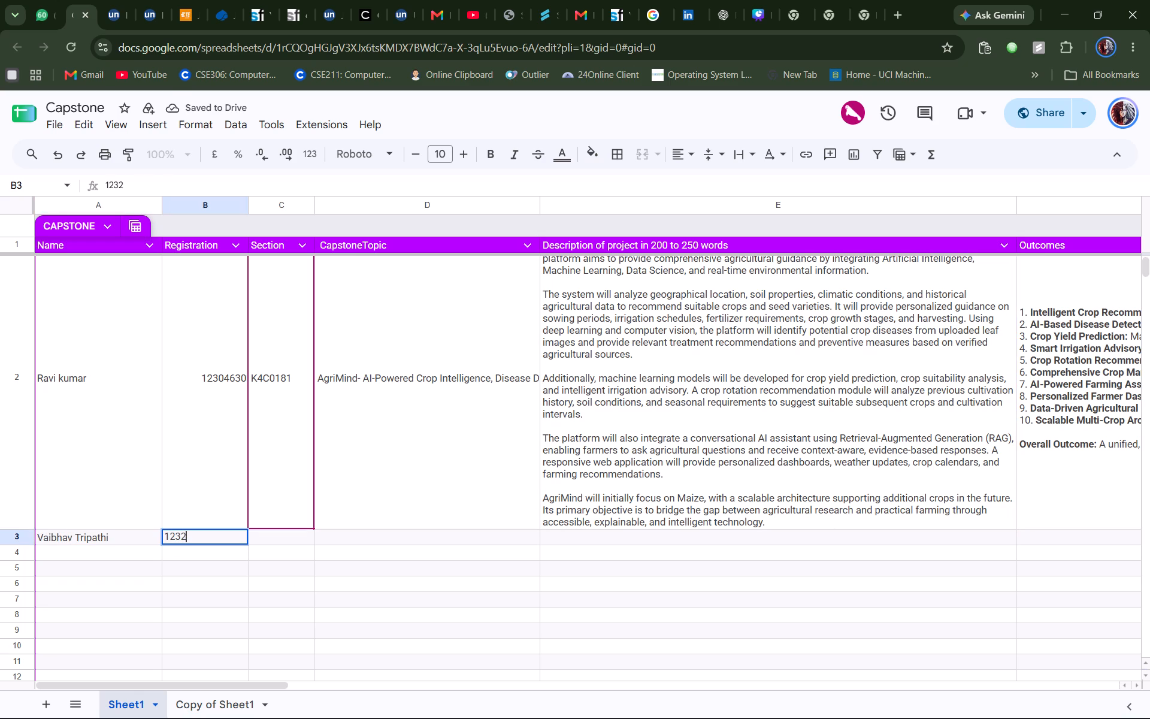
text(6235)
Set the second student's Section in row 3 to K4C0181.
click(268, 528)
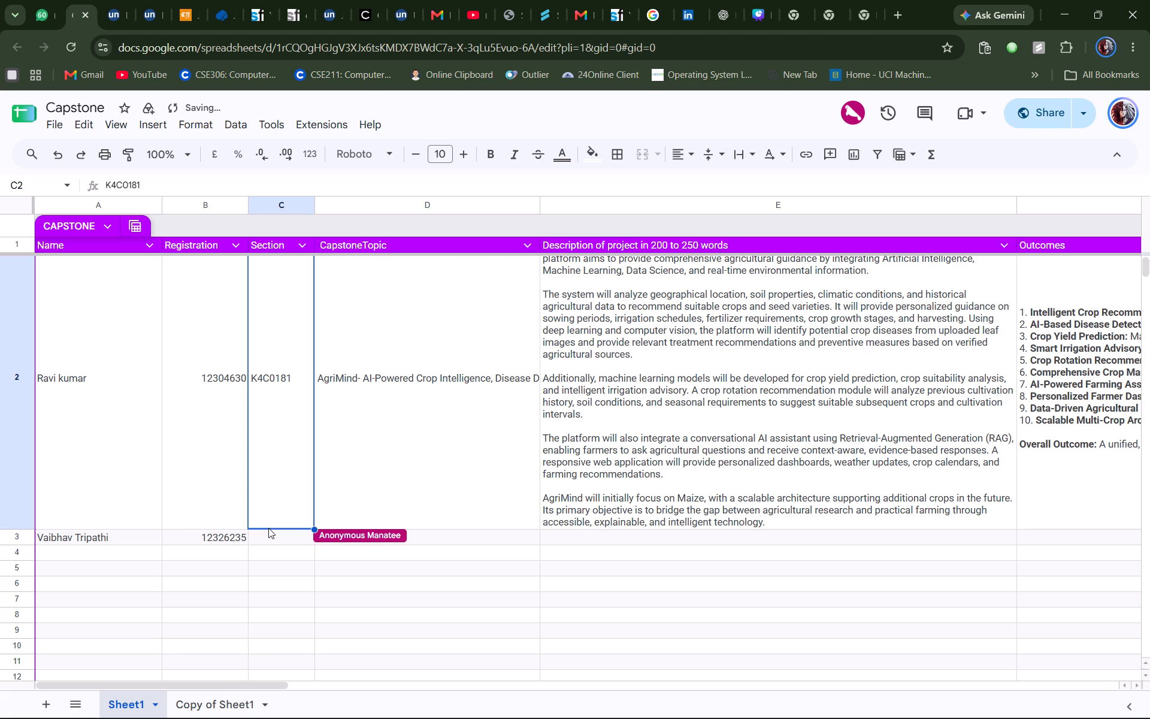
click(269, 533)
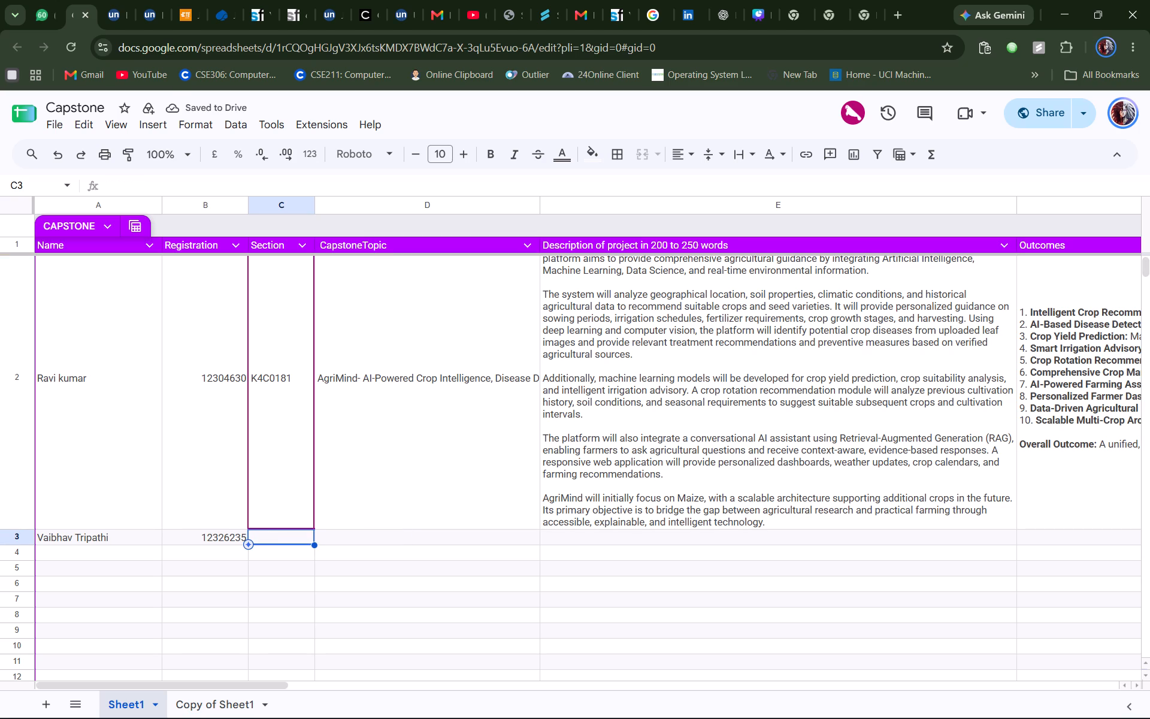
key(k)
key(BackSpace)
key(BackSpace)
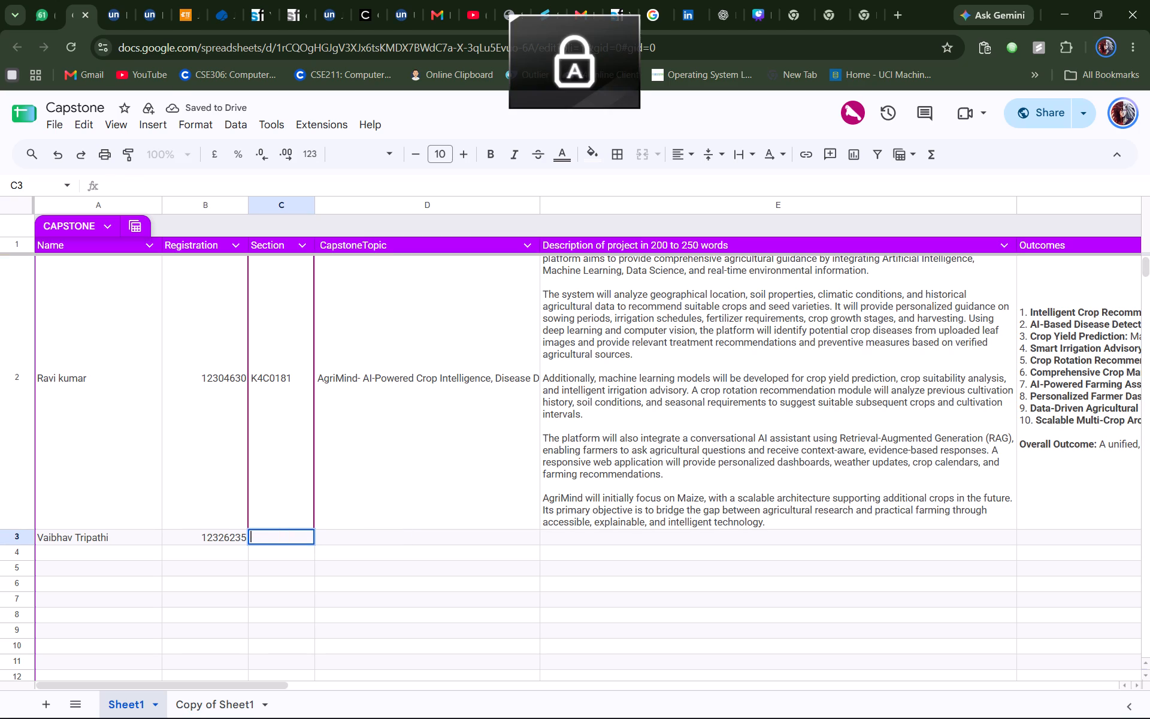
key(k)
key(Return)
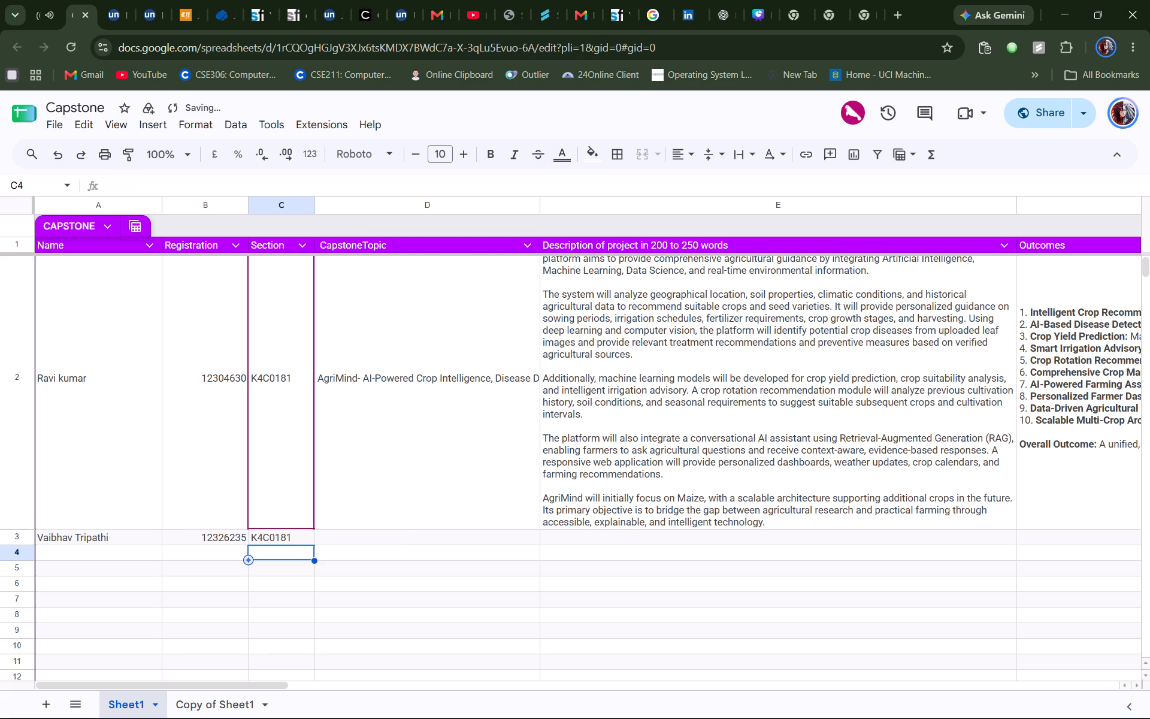
Copy the AgriMind CapstoneTopic from the first student's row into the second student's row.
click(350, 539)
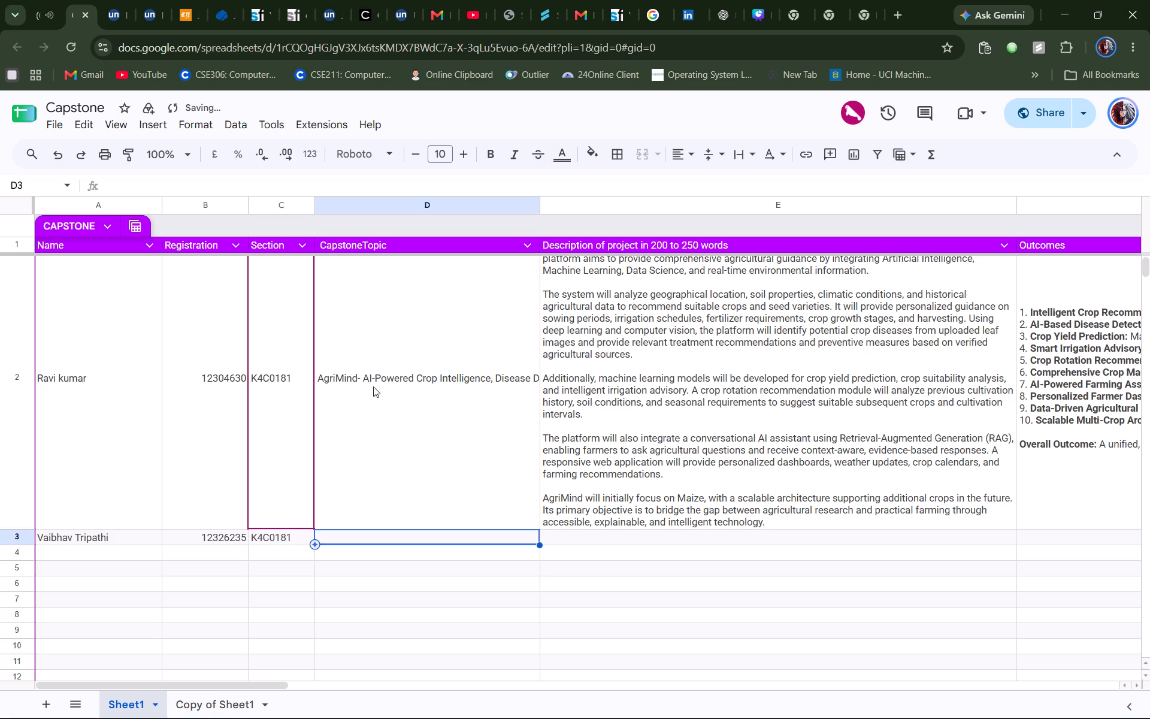
click(372, 382)
click(389, 378)
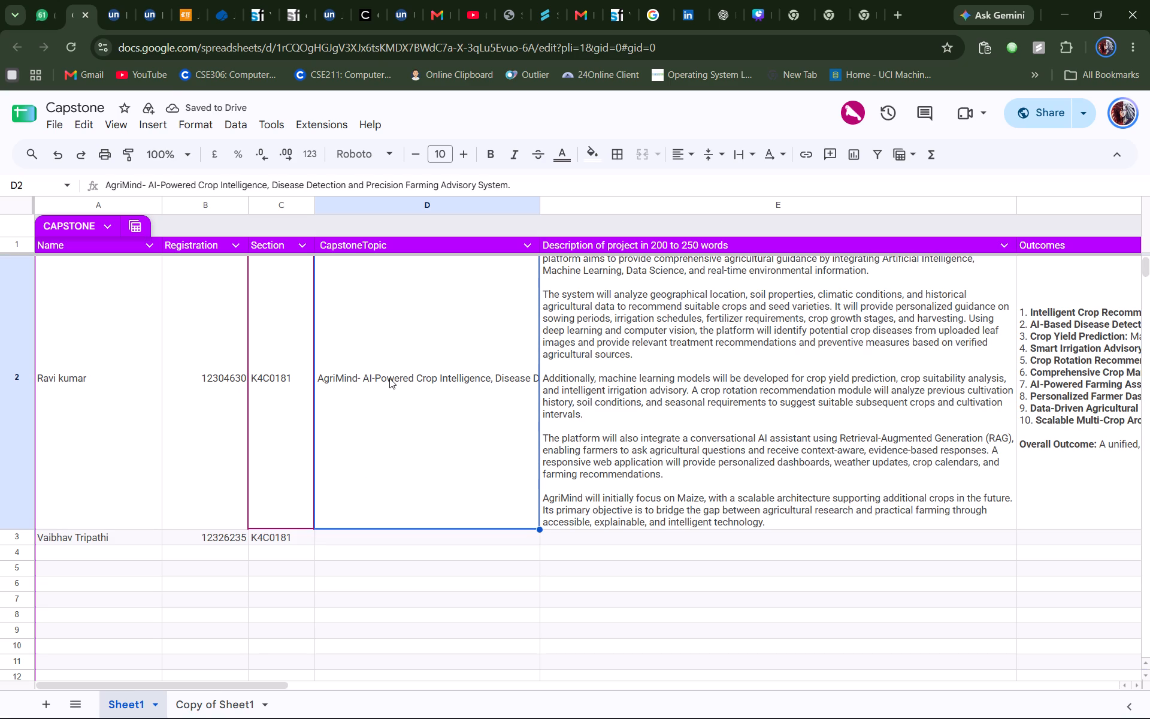
key(ctrl+c)
click(338, 533)
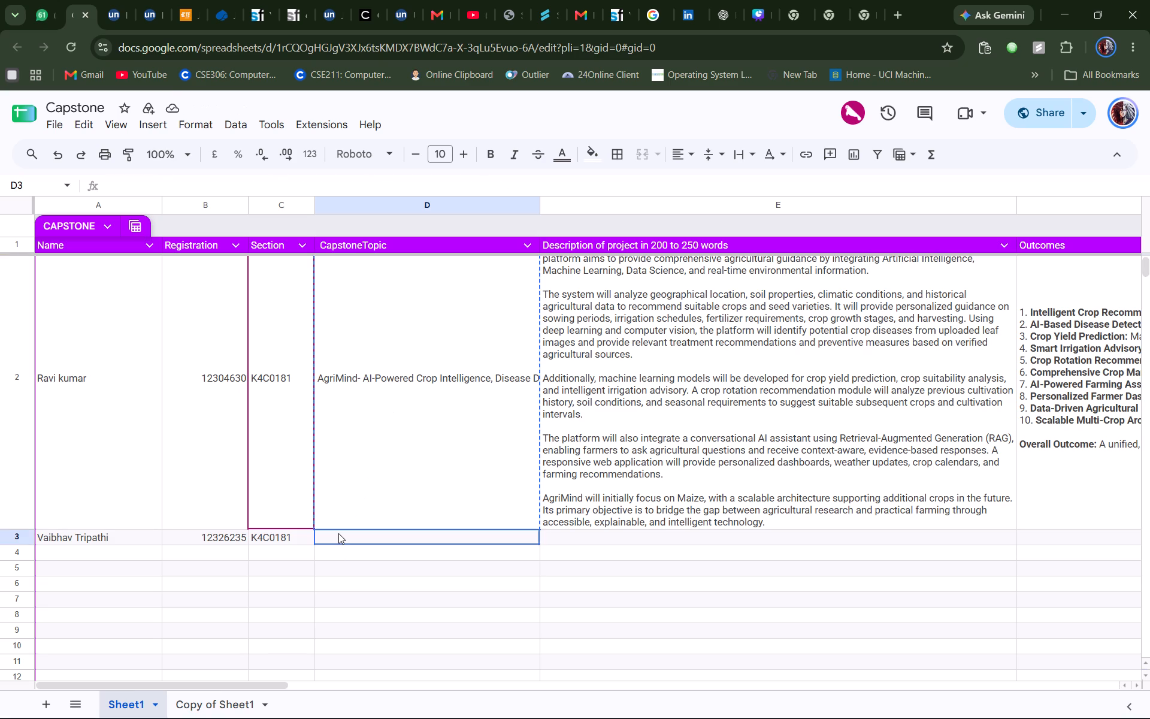
key(ctrl+v)
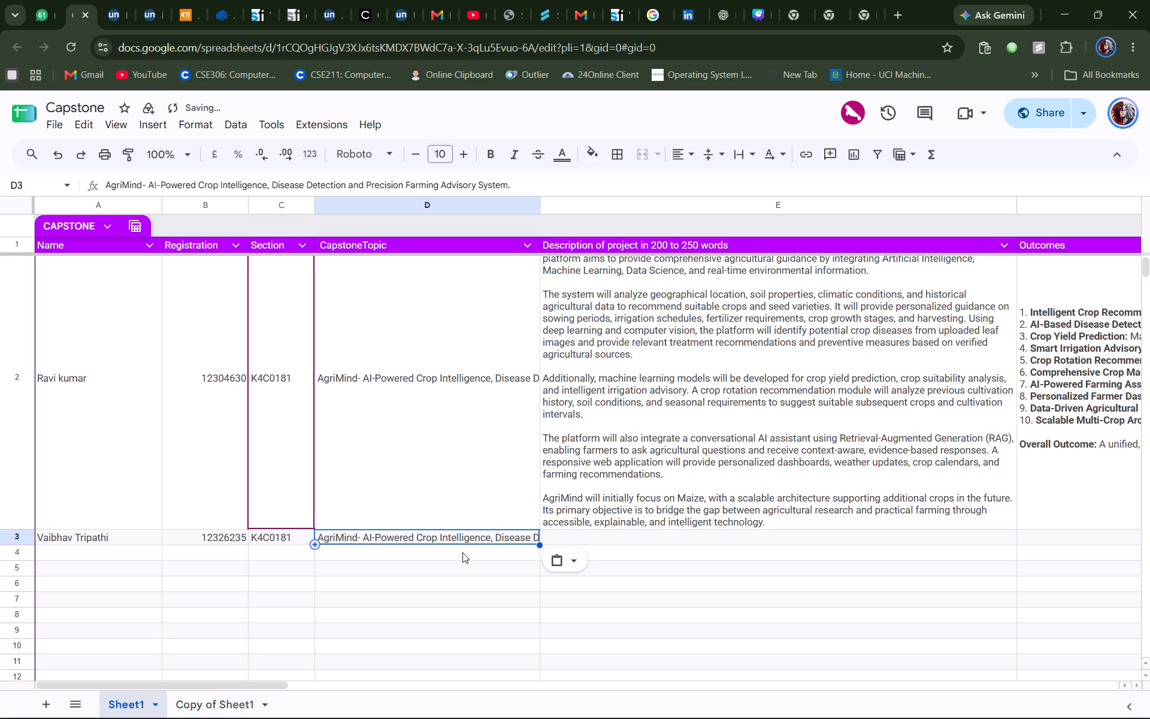
Copy the first student's project description into the Description of project cell in row 3.
click(591, 495)
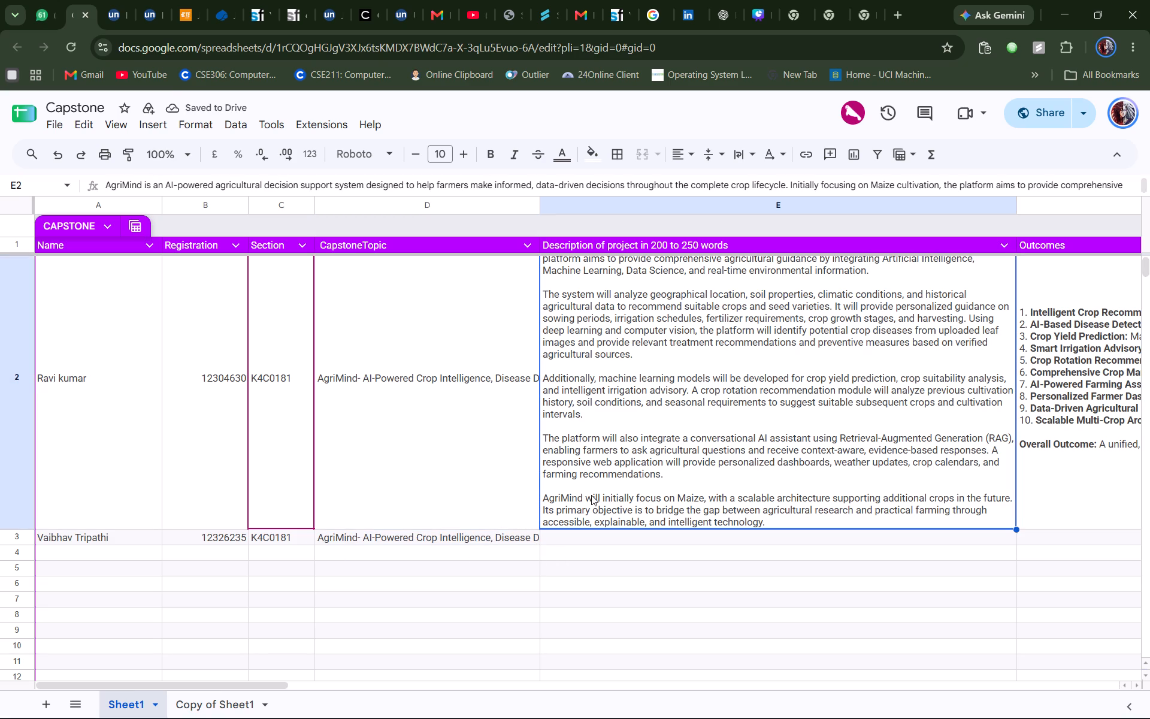
key(ctrl+c)
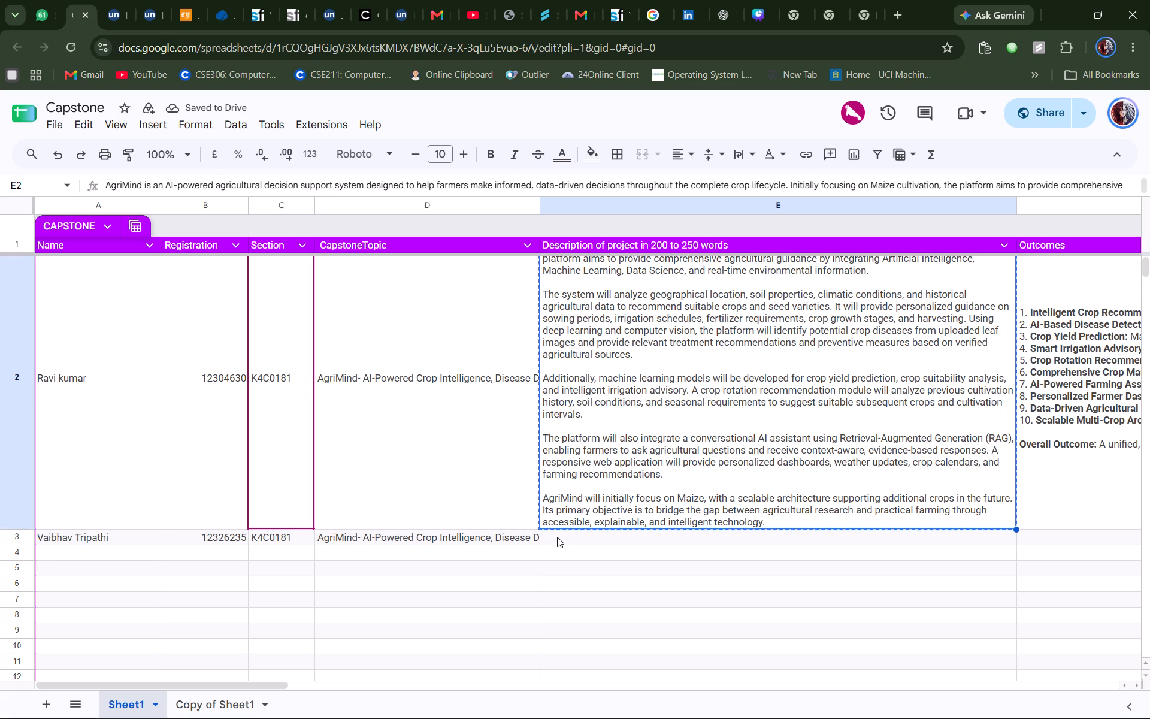
click(558, 537)
ctrl+click(558, 537)
key(ctrl+v)
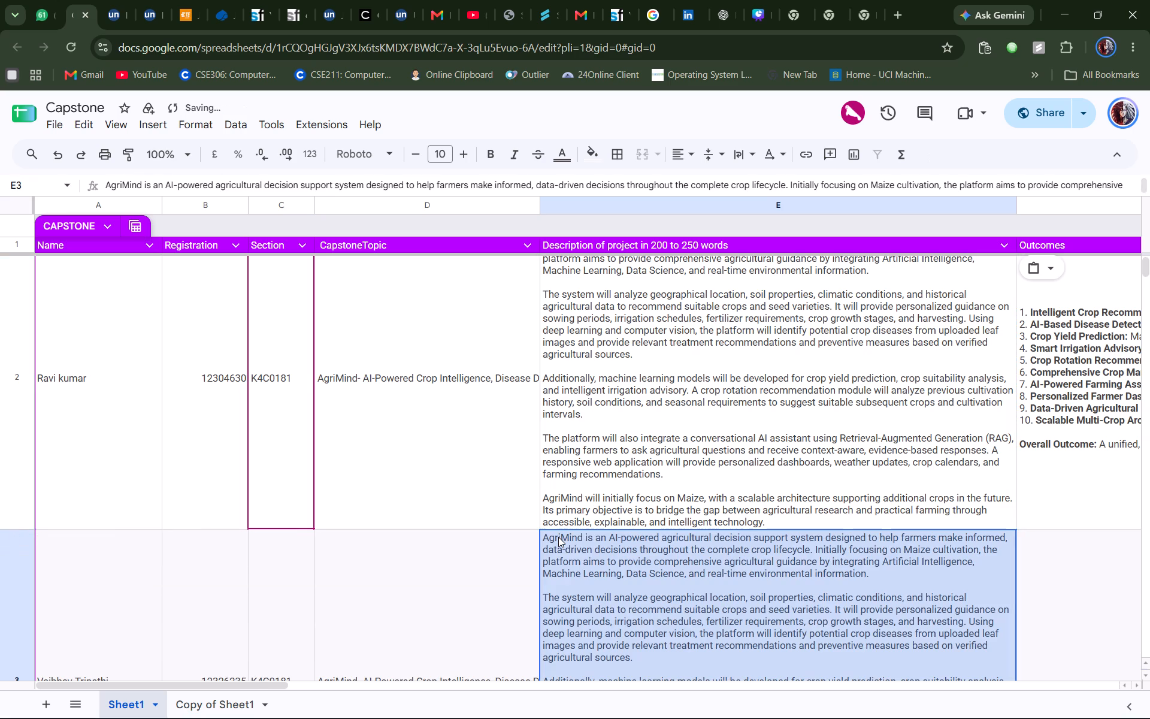
Copy the first student's Outcomes text into the Outcomes cell of row 3.
scroll(645, 531, down, 2)
scroll(645, 531, left, 3)
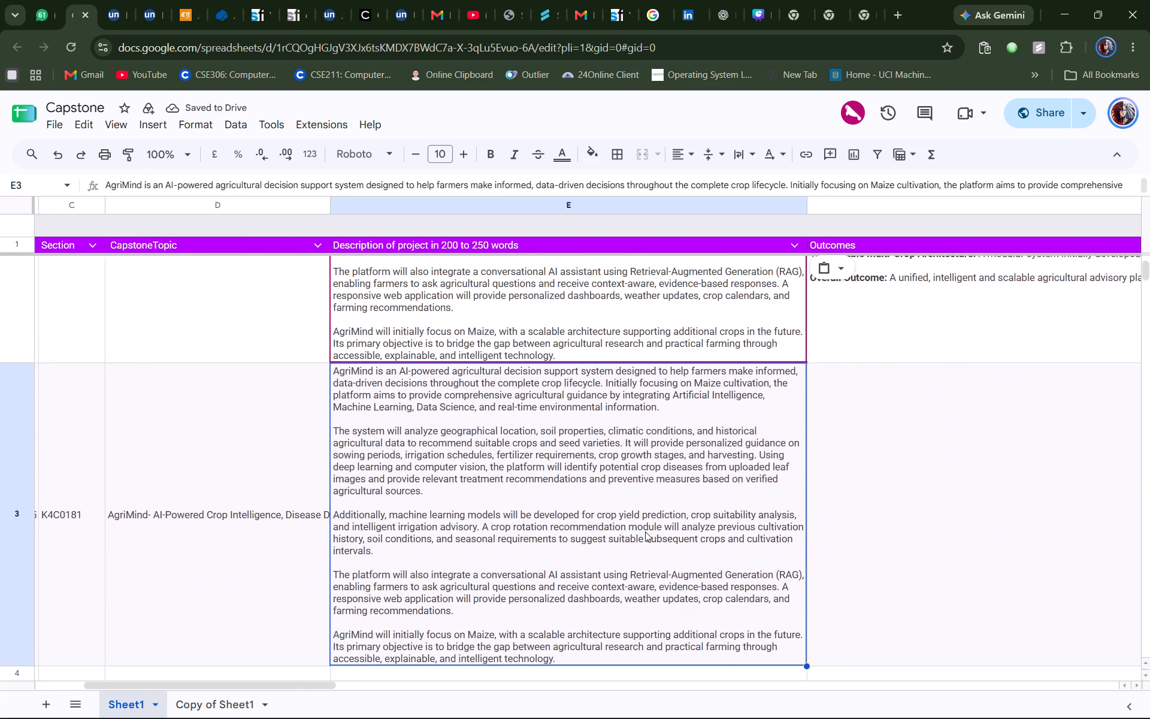
scroll(645, 531, left, 2)
scroll(724, 504, up, 3)
click(668, 464)
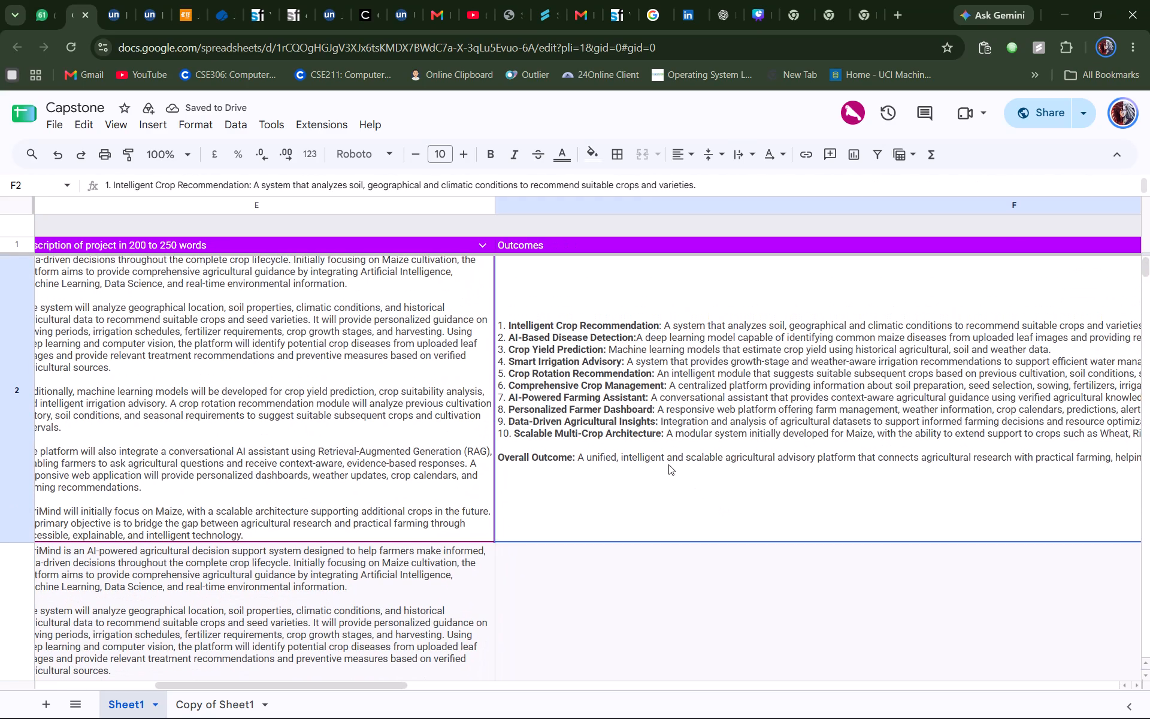
key(ctrl+c)
scroll(668, 464, down, 2)
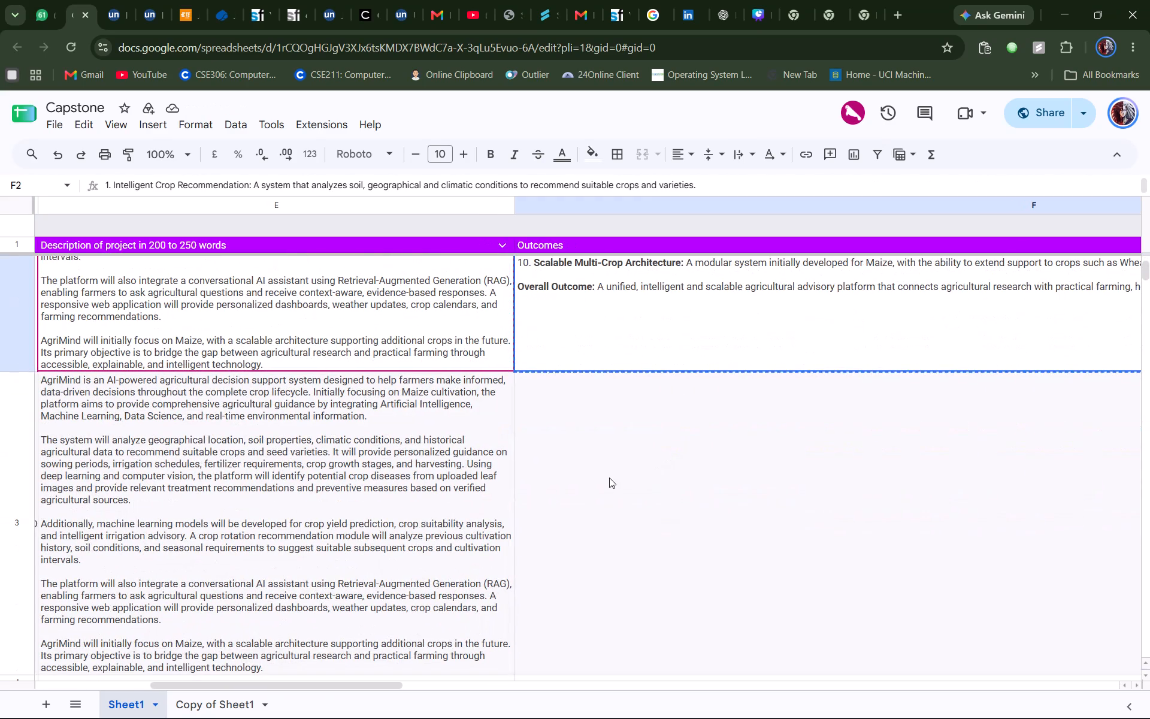
click(609, 478)
key(ctrl+v)
ctrl+click(609, 478)
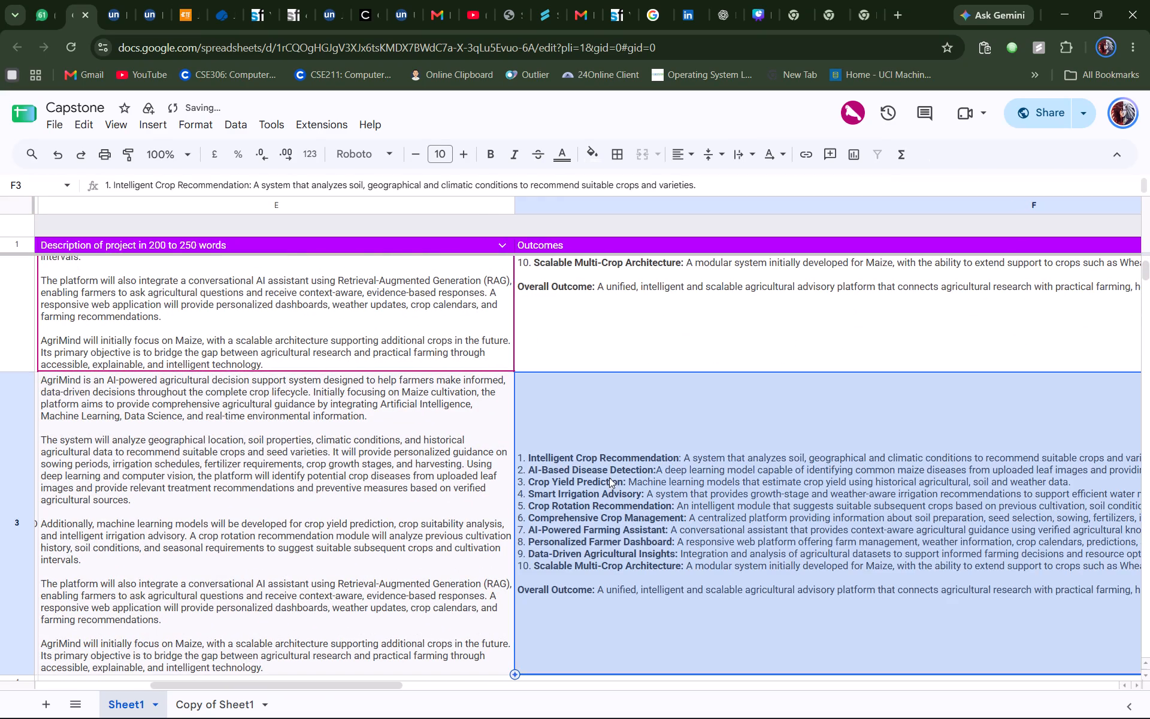
Examine the columns from SIH PS Number to Alumni Profile link and the first student's alumni reg. status options.
scroll(609, 478, left, 8)
scroll(609, 478, up, 3)
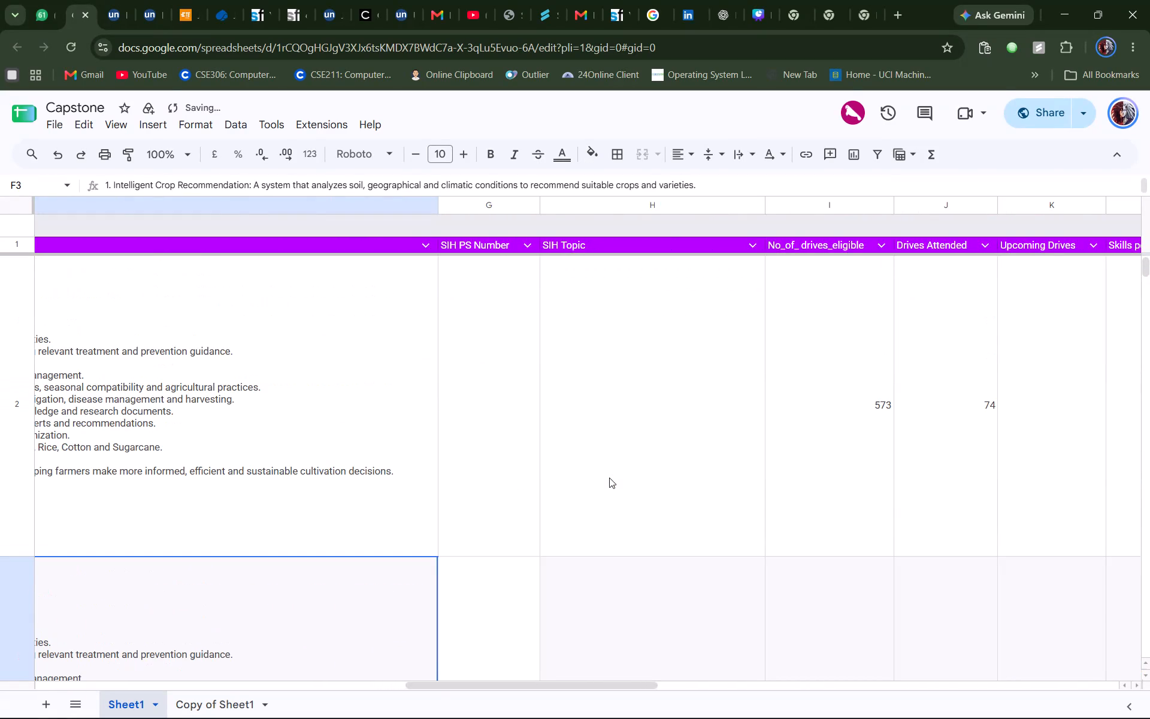
scroll(609, 478, down, 2)
scroll(609, 478, up, 2)
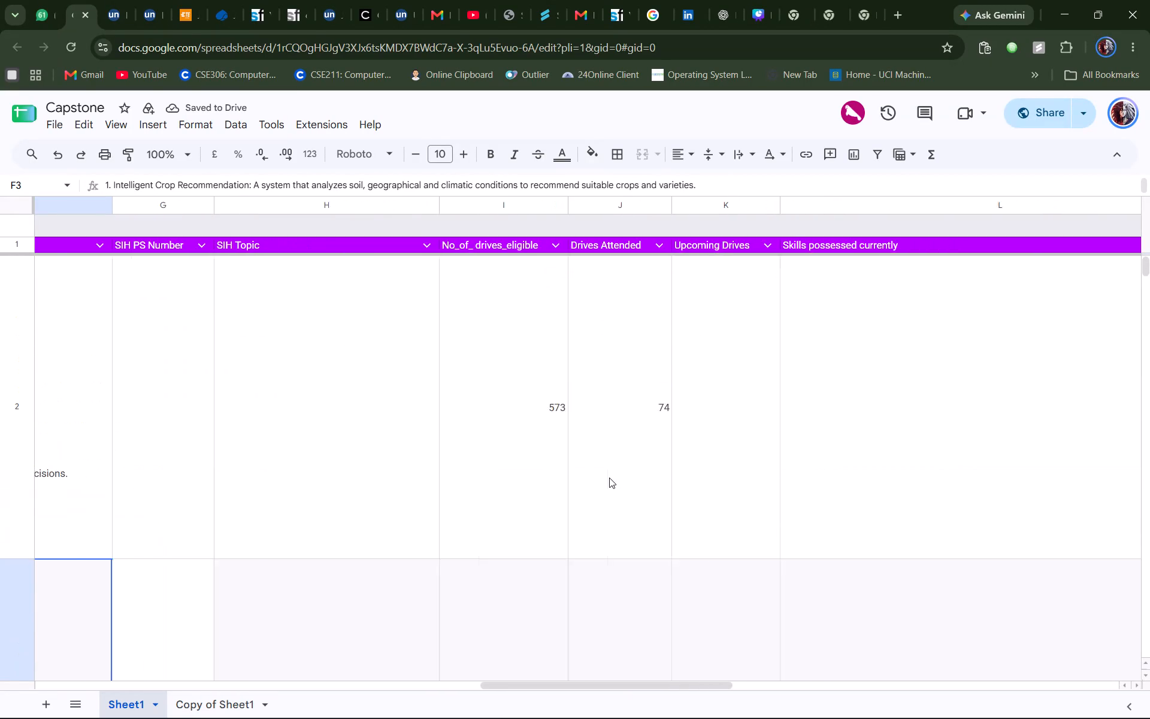
scroll(609, 478, up, 2)
scroll(609, 478, left, 4)
scroll(609, 478, right, 2)
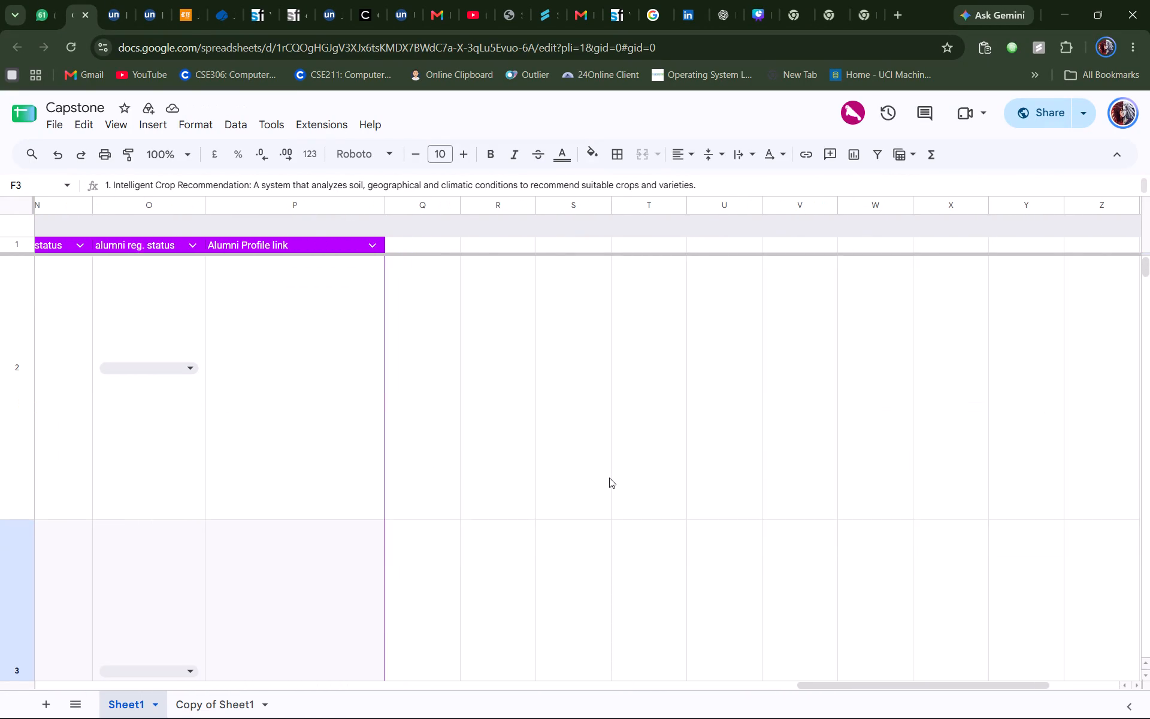
scroll(609, 478, right, 5)
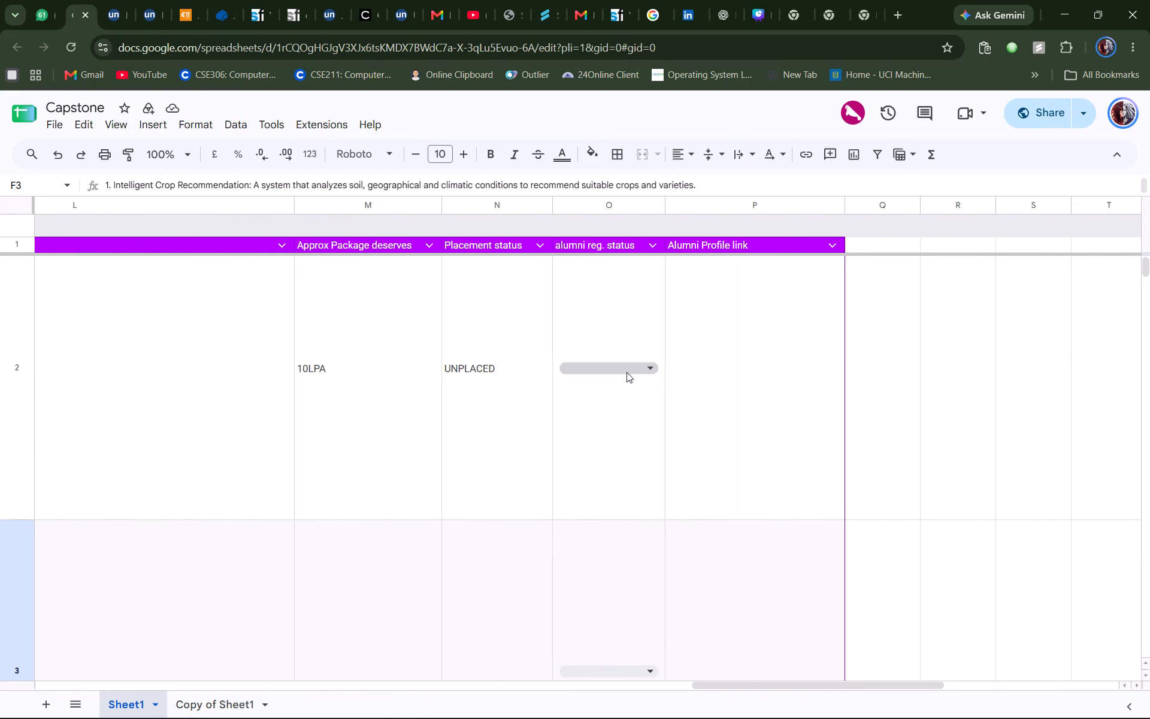
click(627, 372)
scroll(699, 407, down, 1)
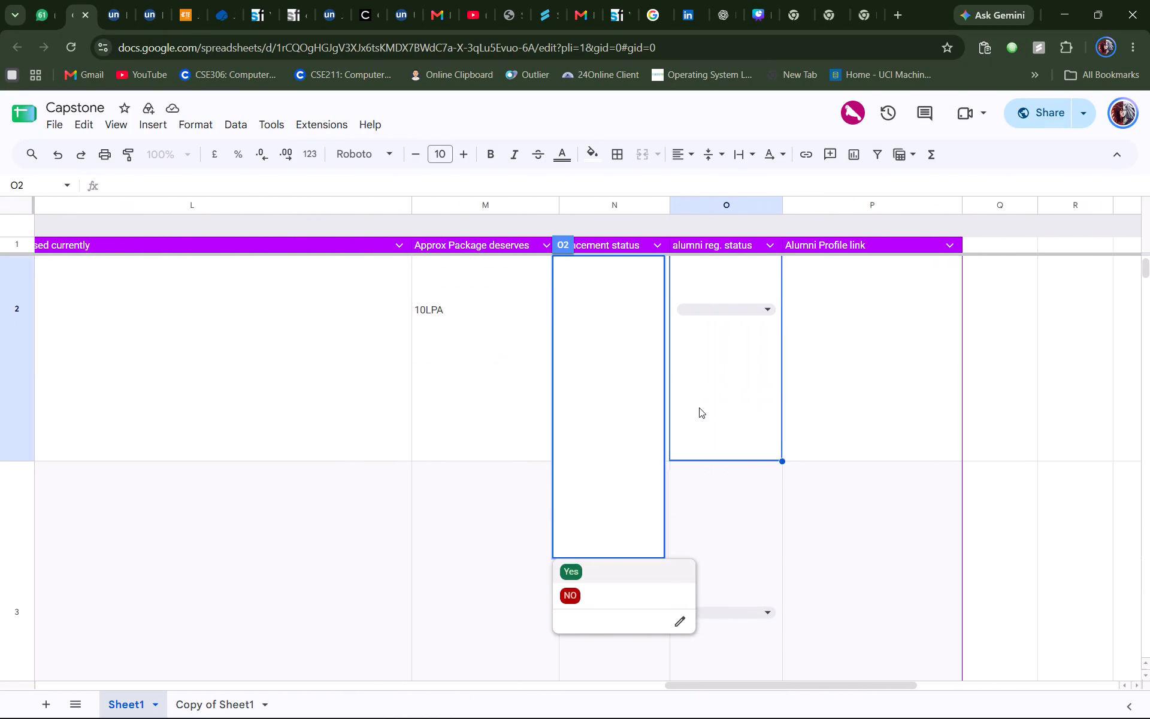
Enter 10LPA as the second student's Approx Package deserves value in row 3.
click(424, 482)
scroll(424, 482, down, 1)
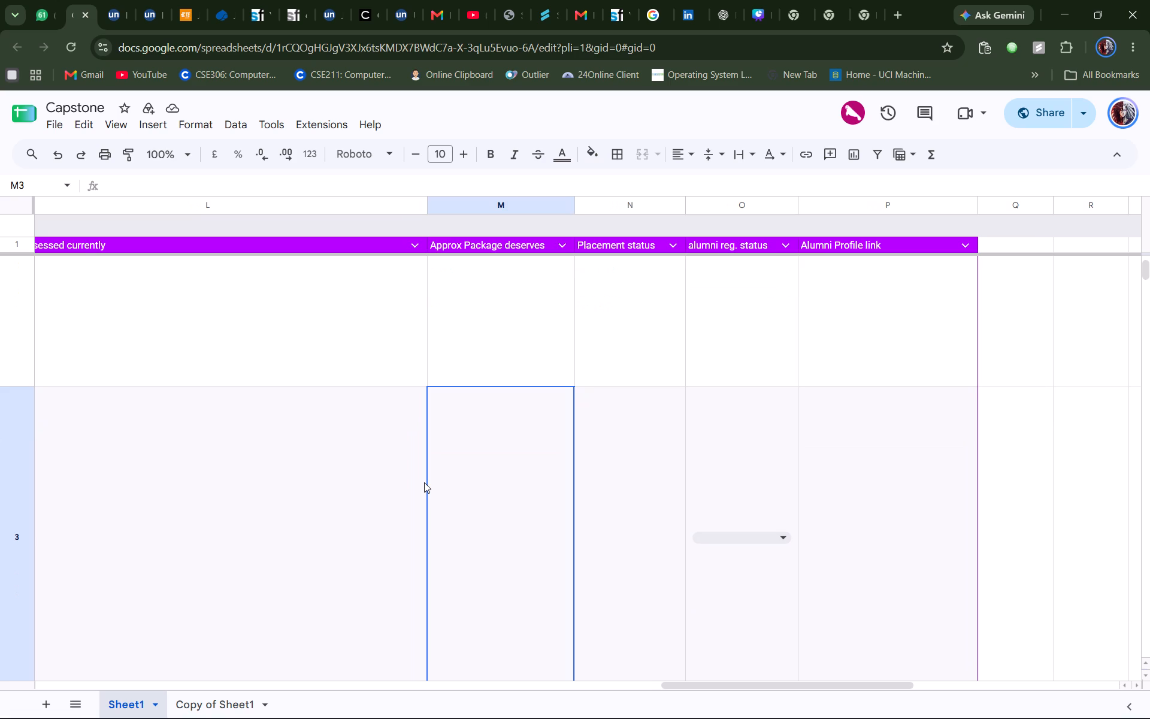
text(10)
scroll(424, 482, up, 1)
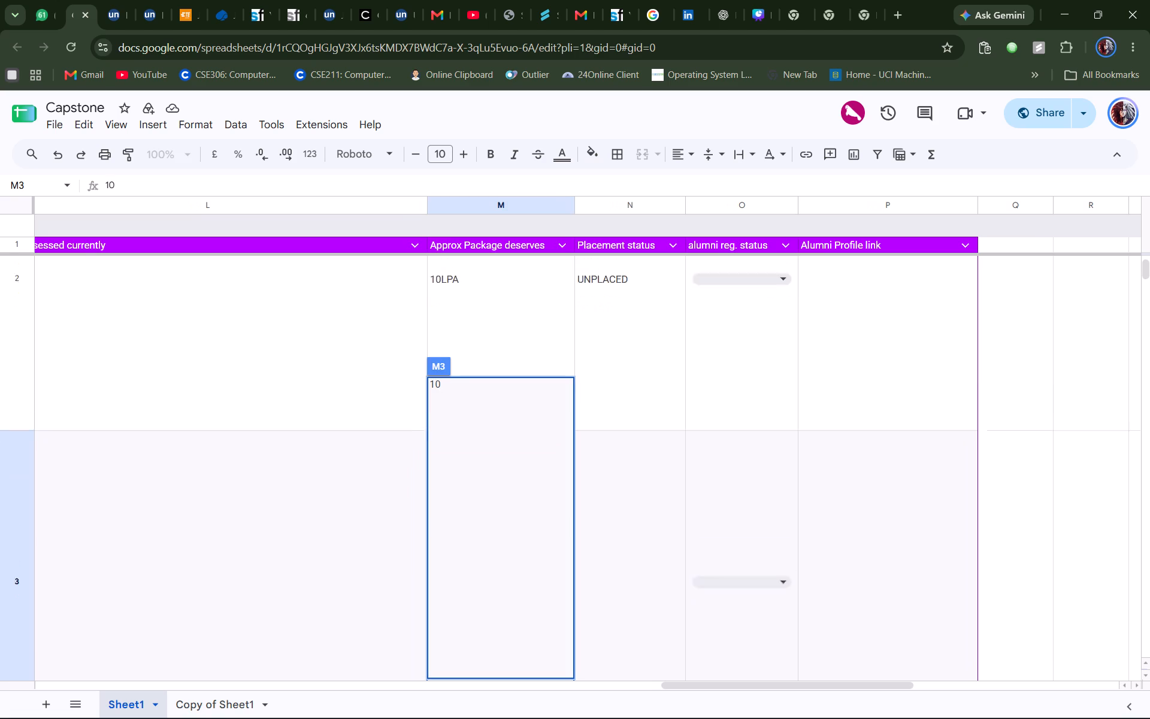
scroll(424, 482, up, 1)
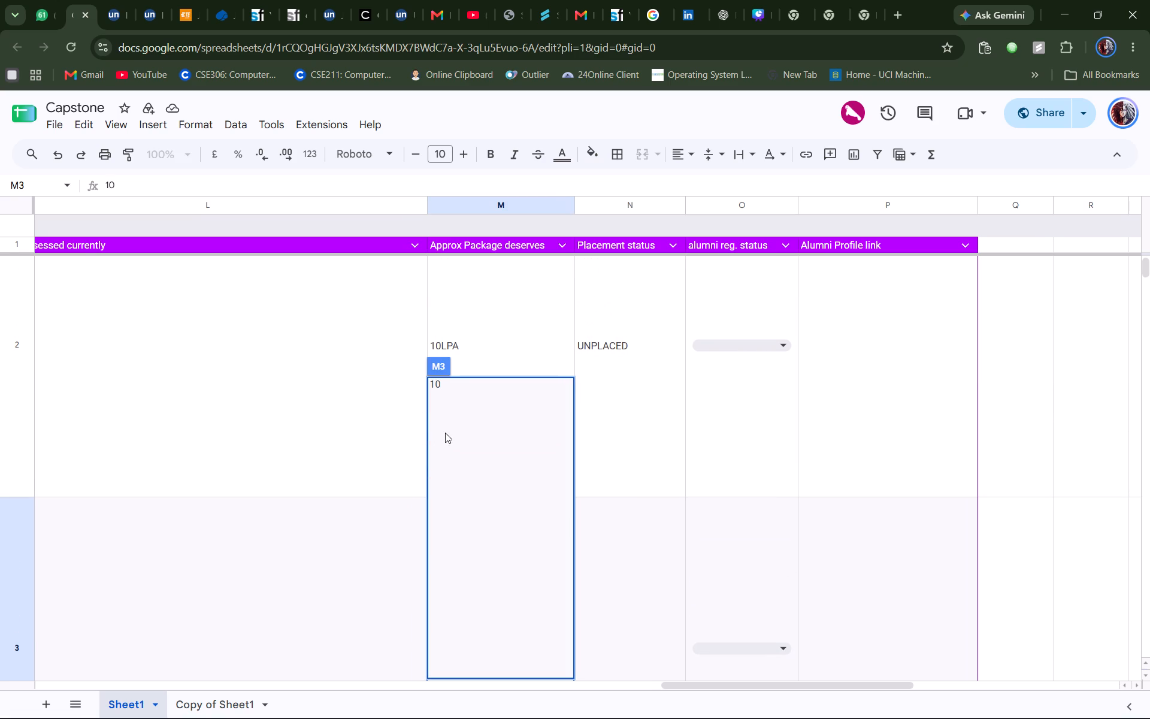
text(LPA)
Set the second student's Placement status in row 3 to UNPLACED.
click(633, 571)
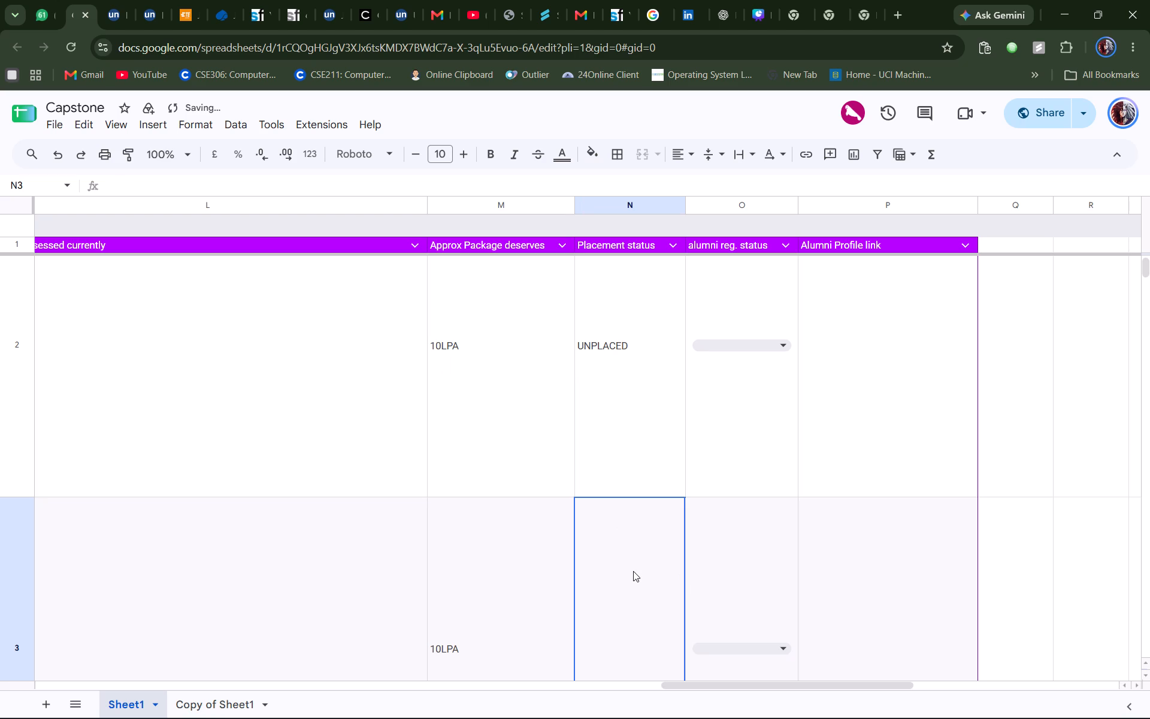
scroll(633, 571, down, 1)
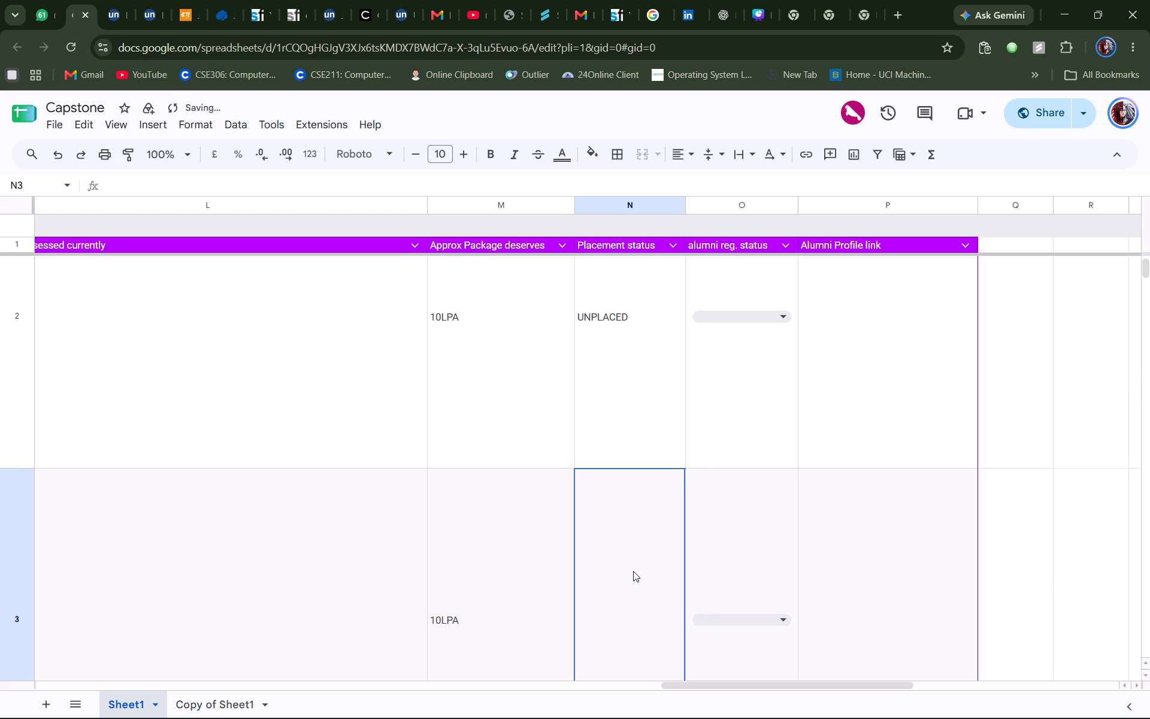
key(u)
key(Return)
Examine the columns from Outcomes to Placement status in rows 2 and 3 for cells still unfilled.
scroll(633, 571, right, 3)
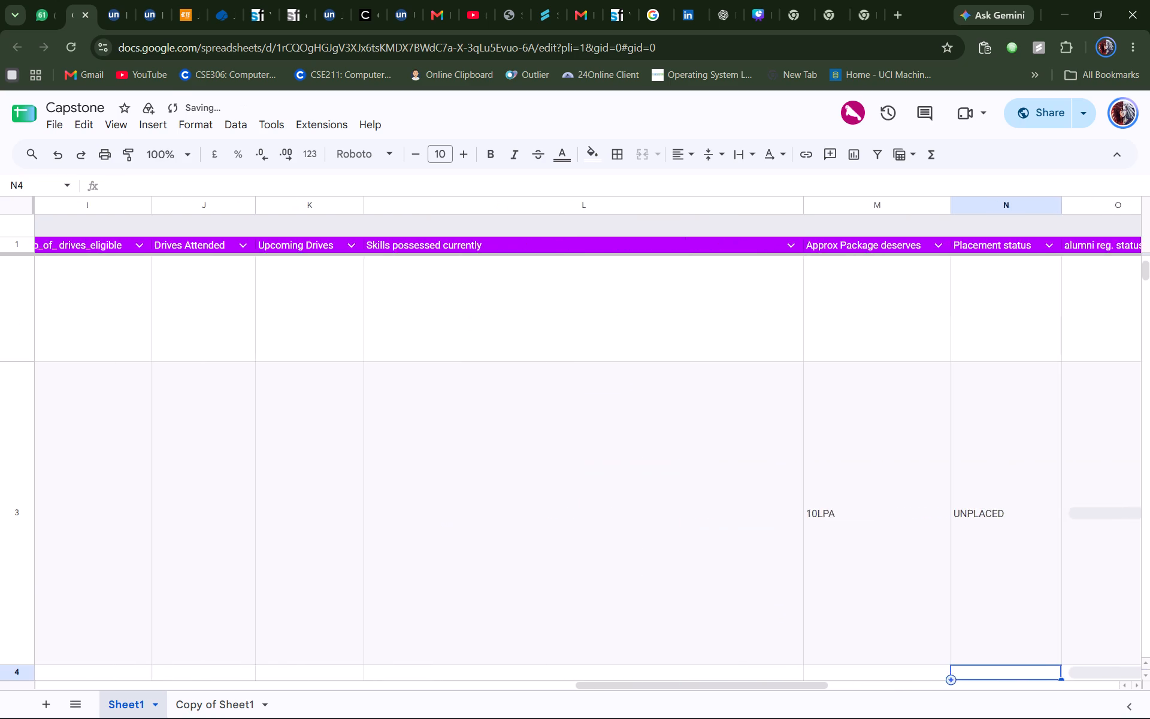
scroll(633, 571, right, 9)
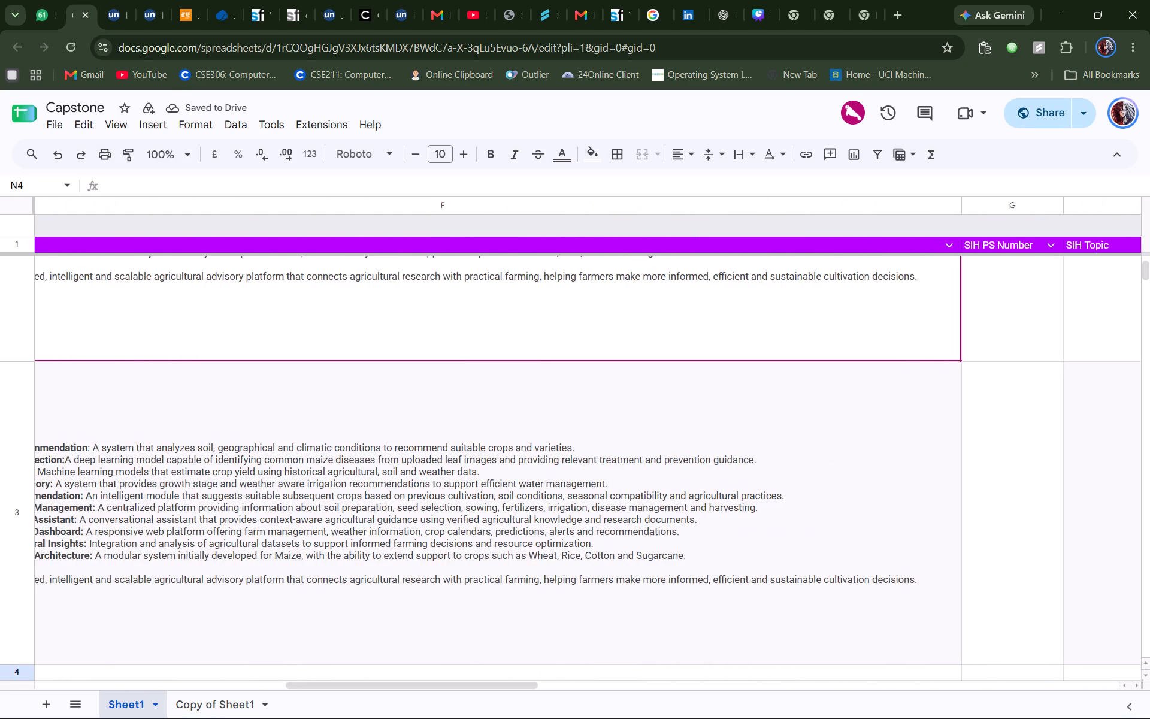
scroll(633, 571, left, 1)
scroll(633, 571, right, 1)
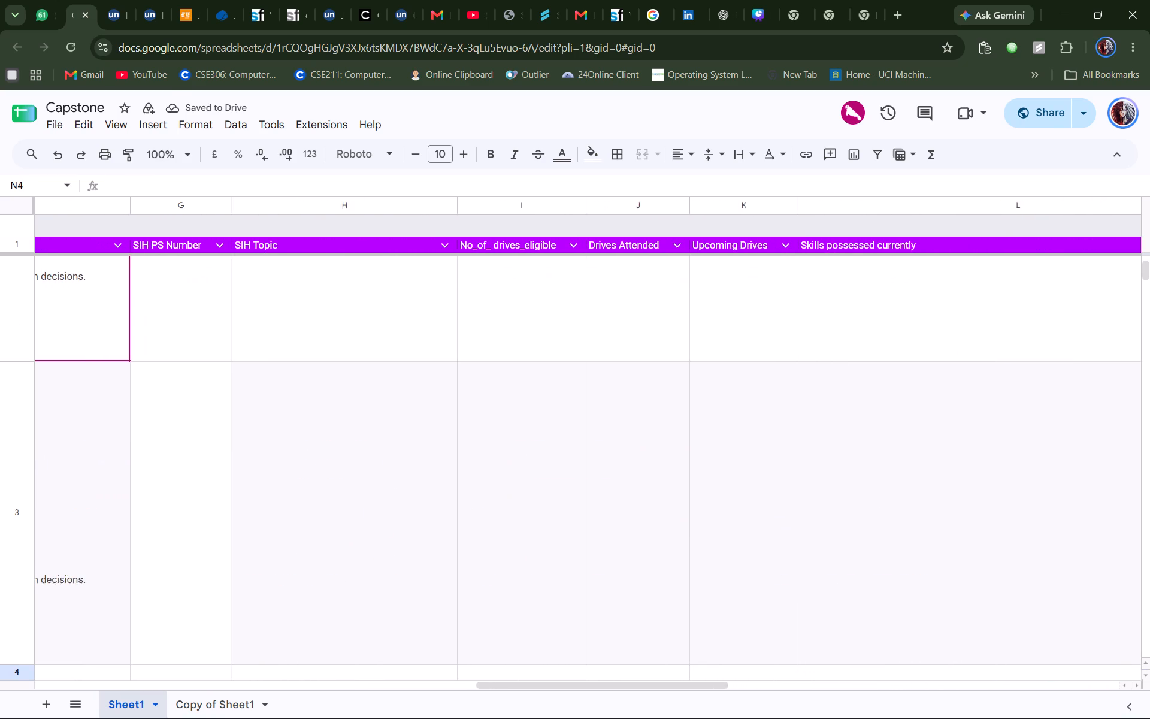
scroll(633, 571, right, 1)
scroll(567, 476, up, 4)
scroll(567, 476, down, 1)
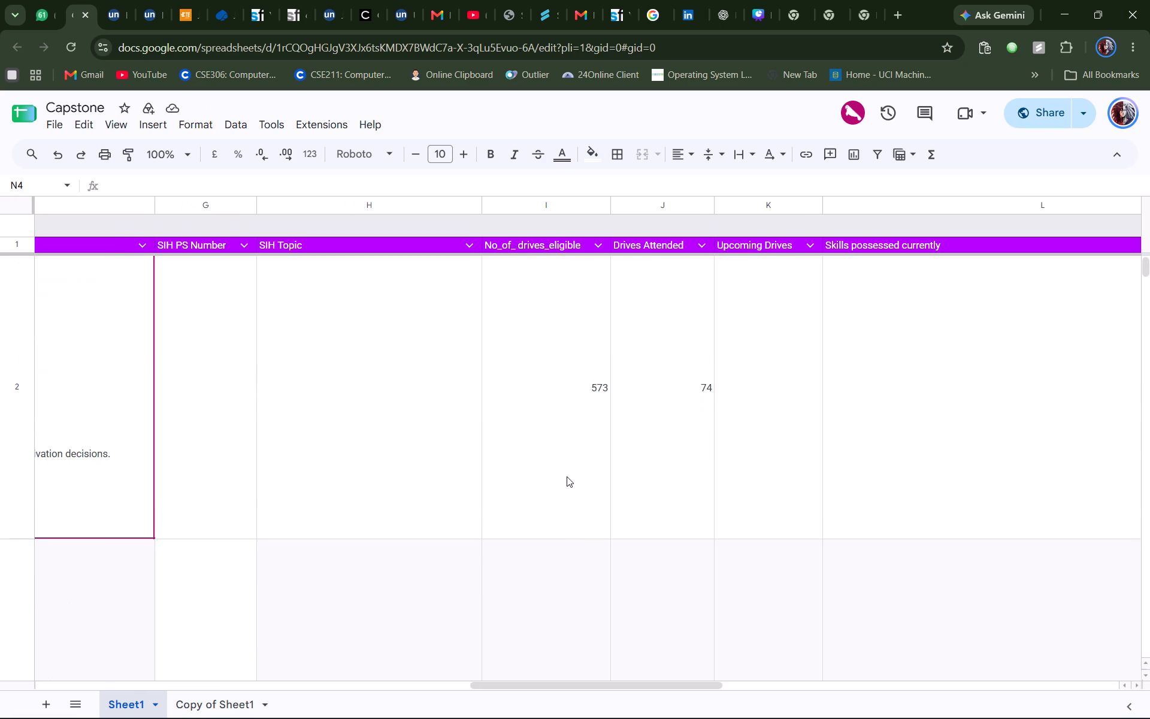
scroll(567, 476, down, 1)
scroll(683, 472, up, 1)
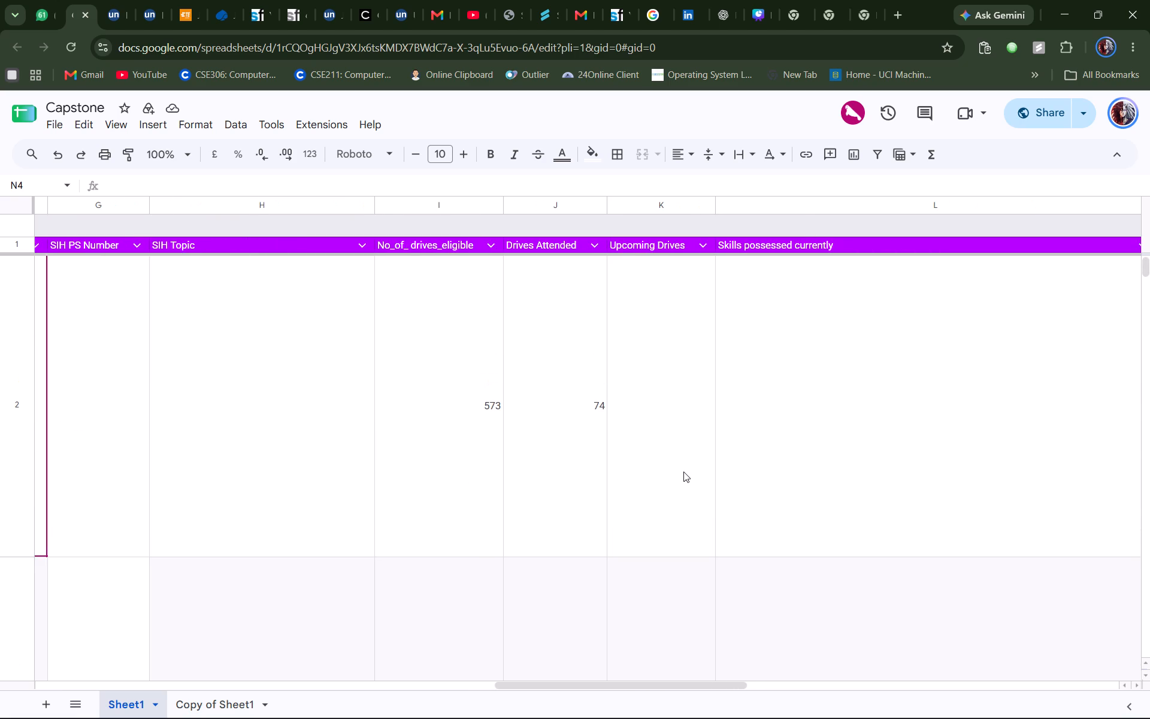
scroll(683, 472, up, 1)
scroll(683, 472, down, 1)
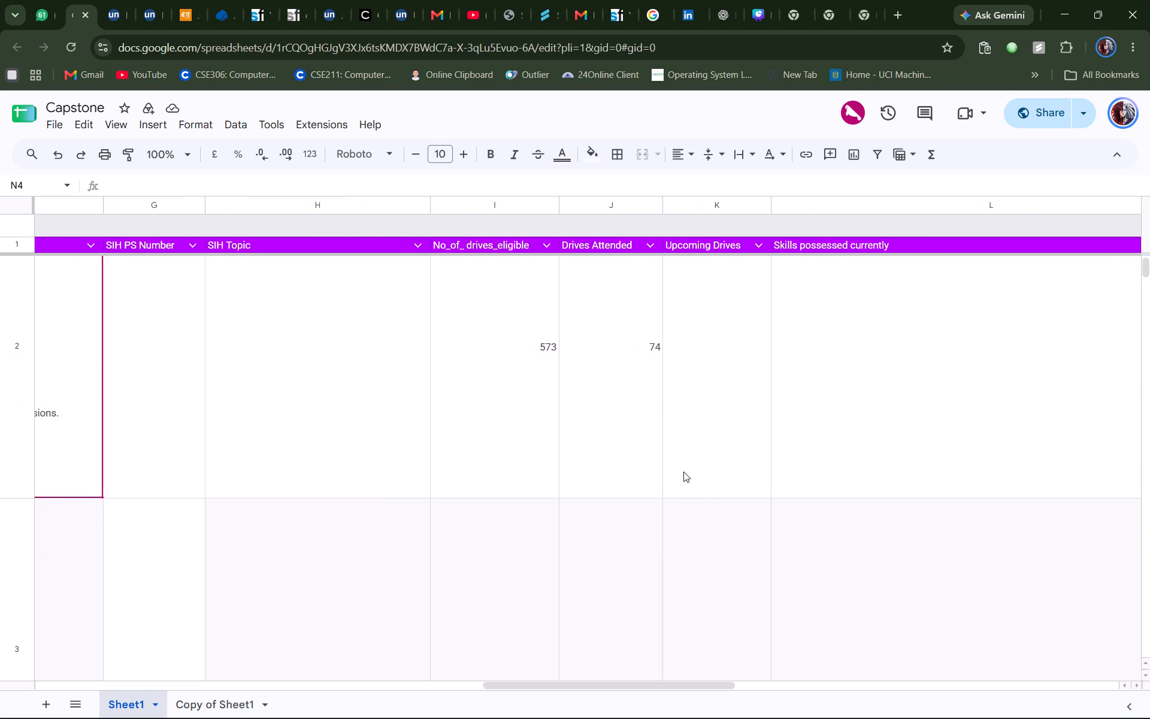
scroll(683, 472, left, 2)
Select the second student's Skills possessed currently cell in row 3 and open ChatGPT in a new browser tab.
click(652, 515)
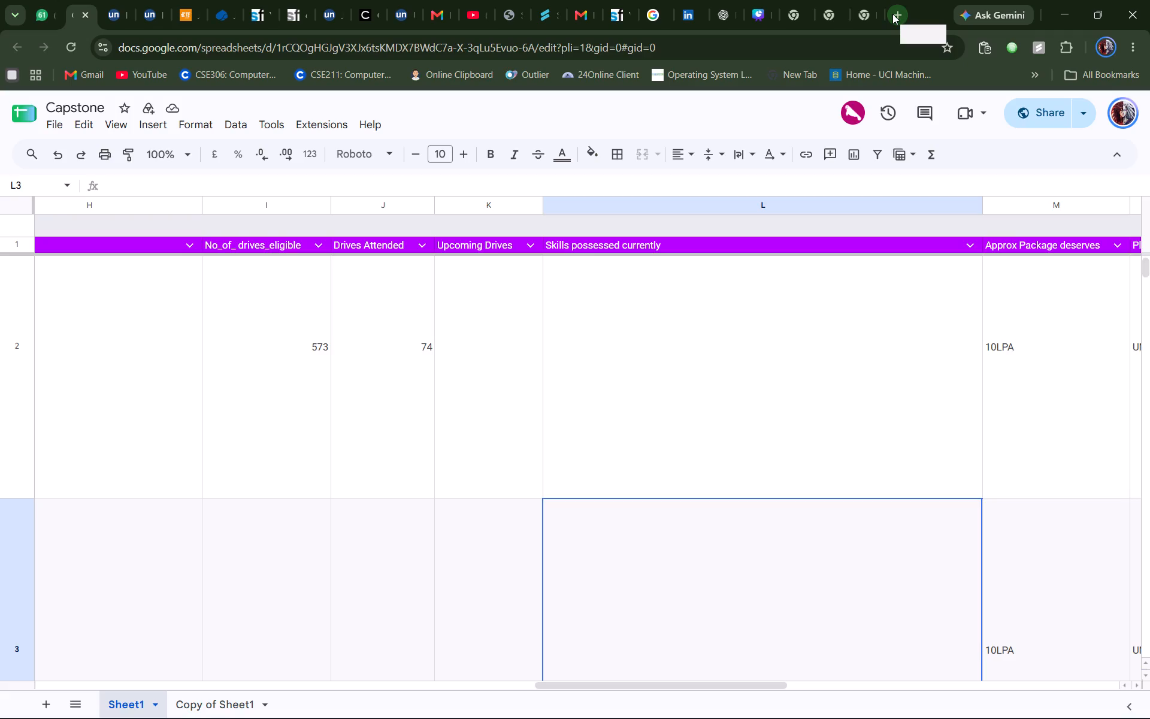
click(892, 14)
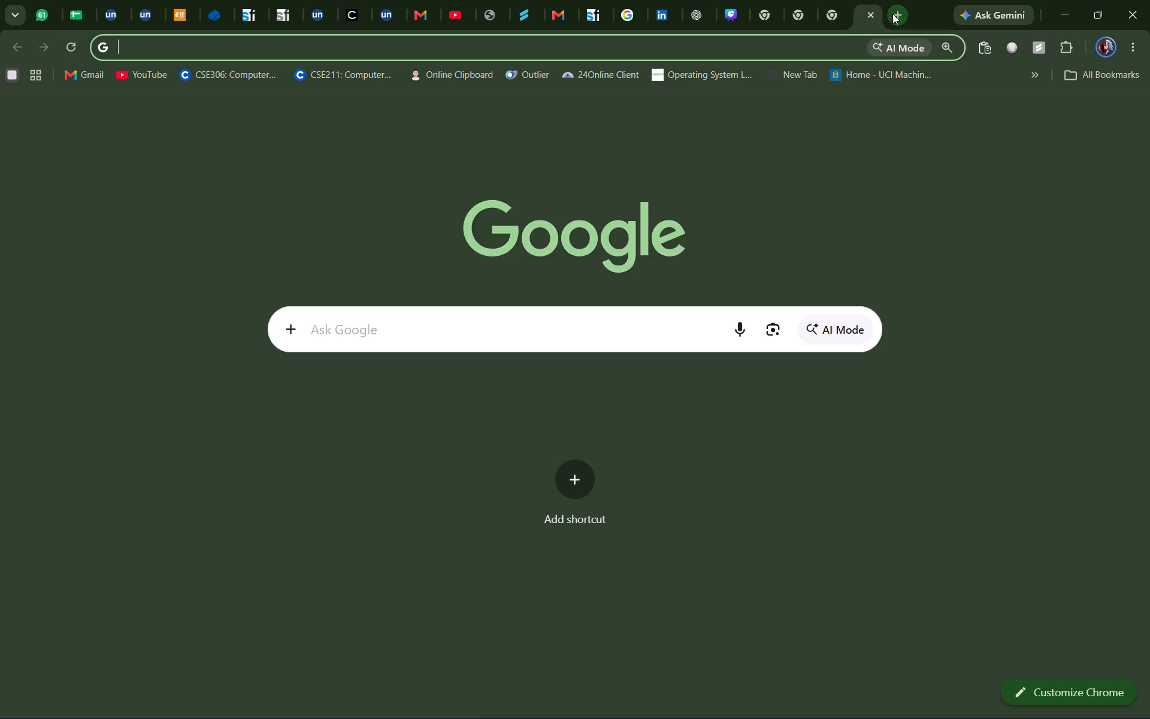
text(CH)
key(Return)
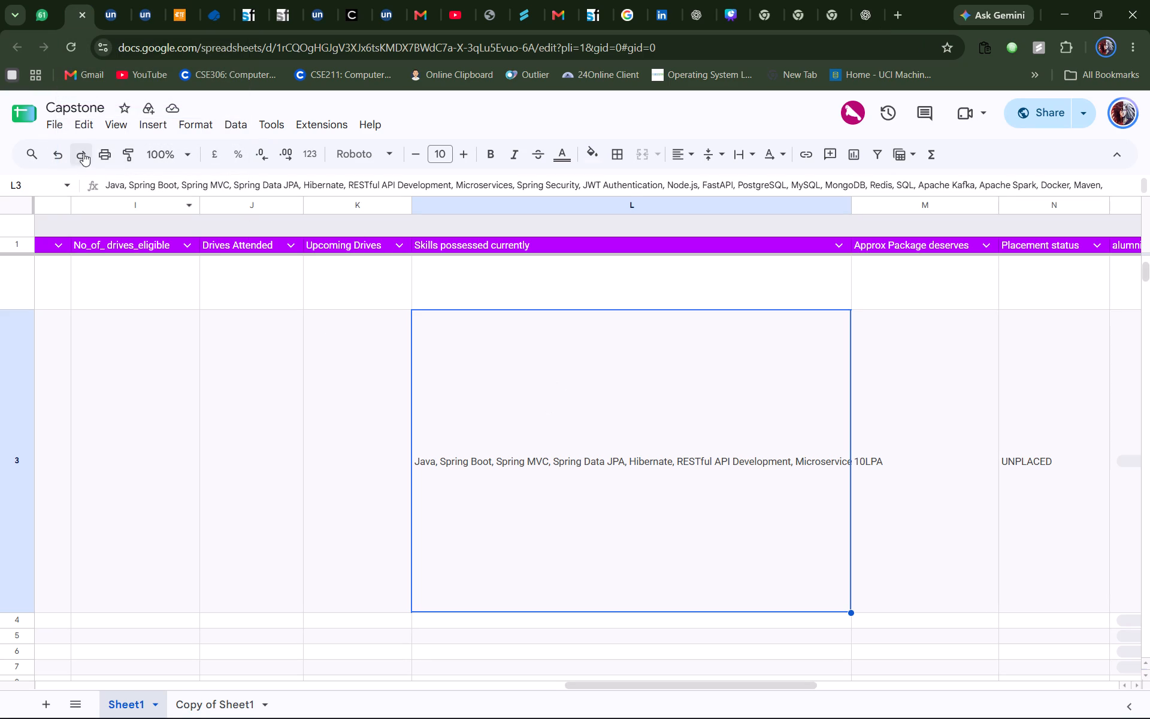
click(83, 128)
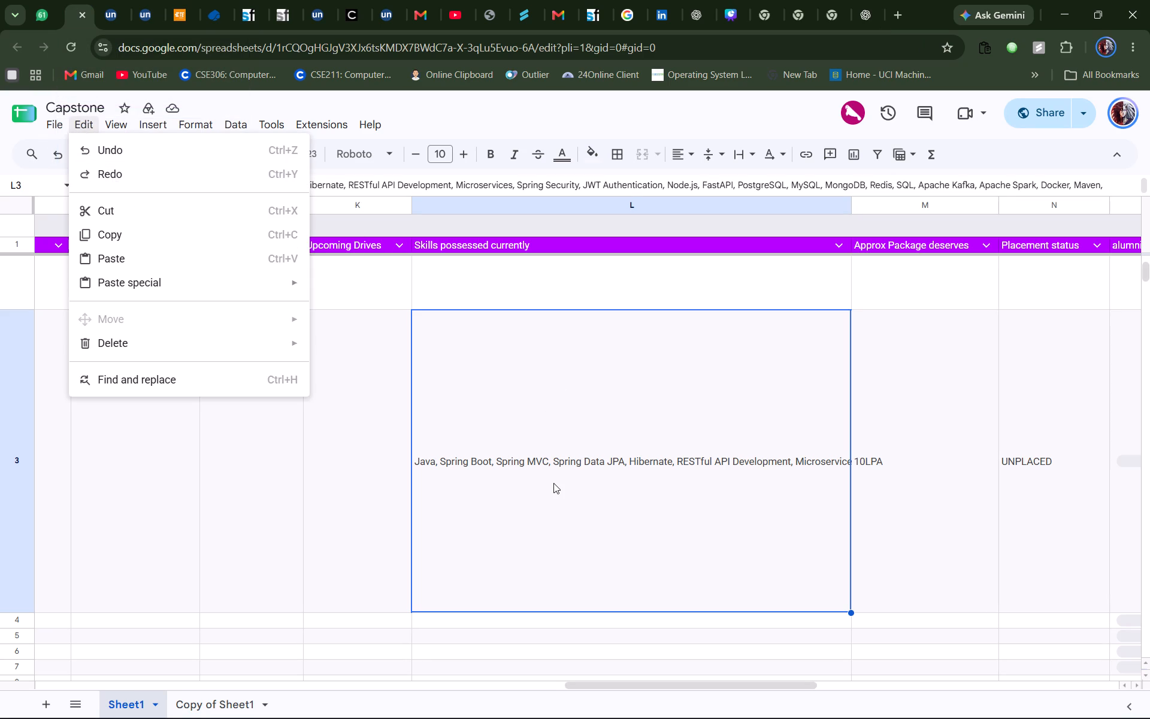
click(553, 483)
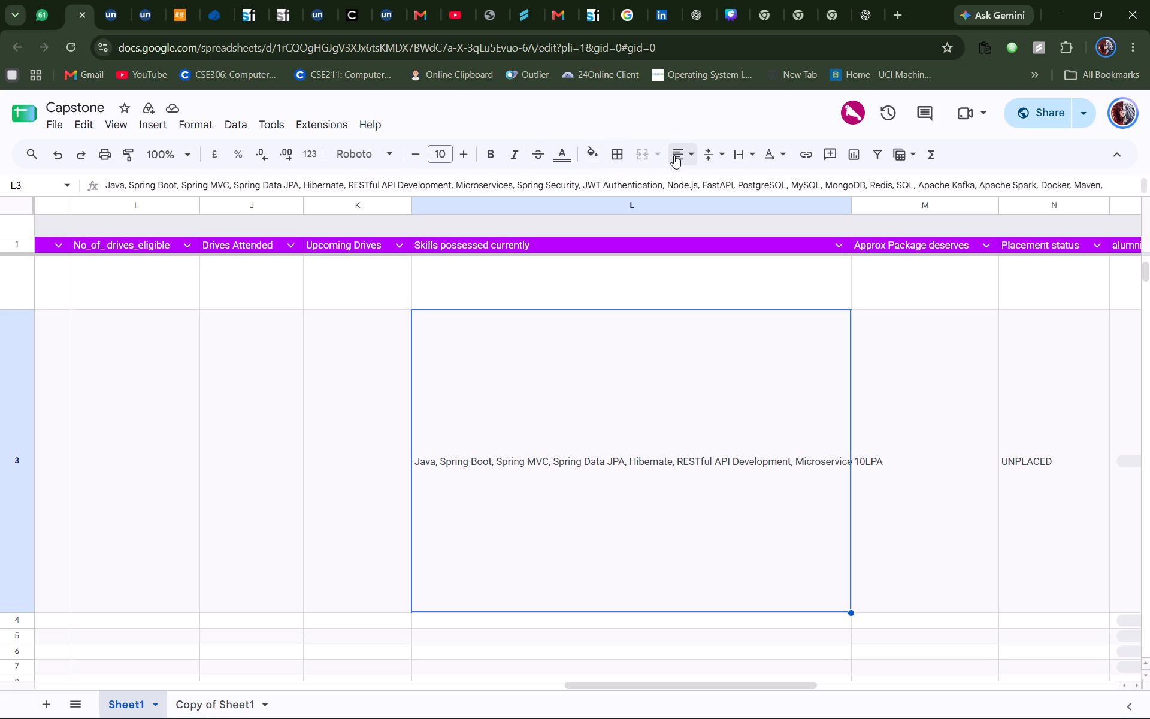
click(745, 155)
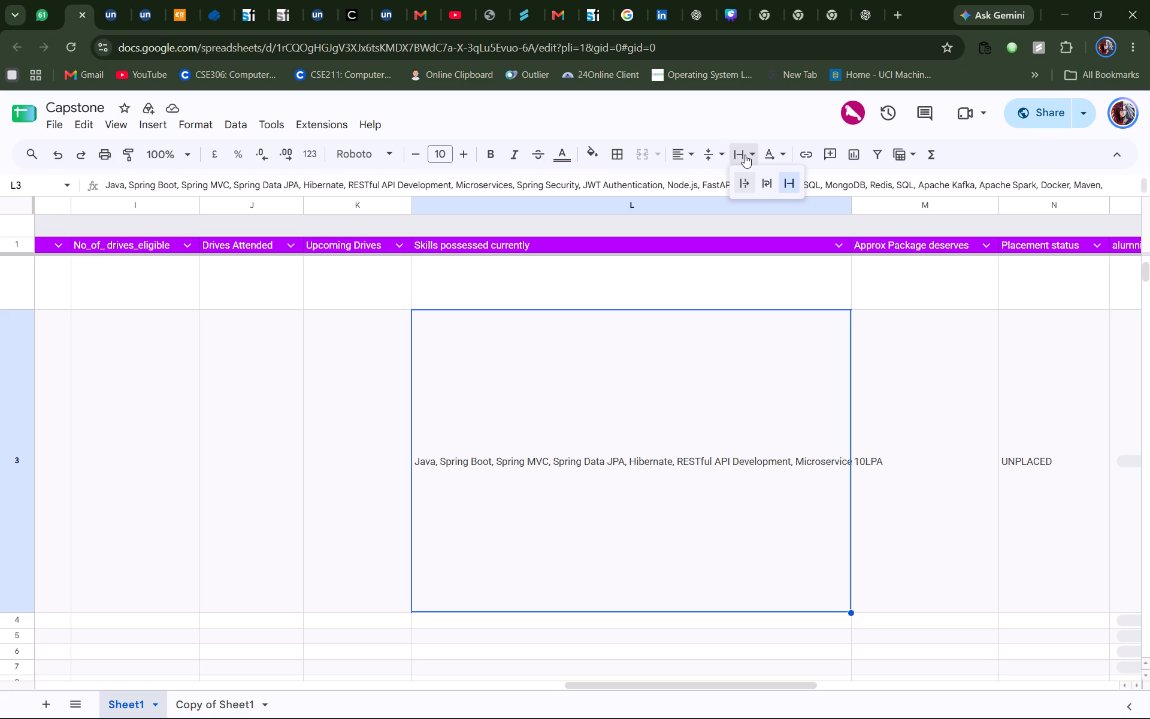
click(768, 183)
click(674, 387)
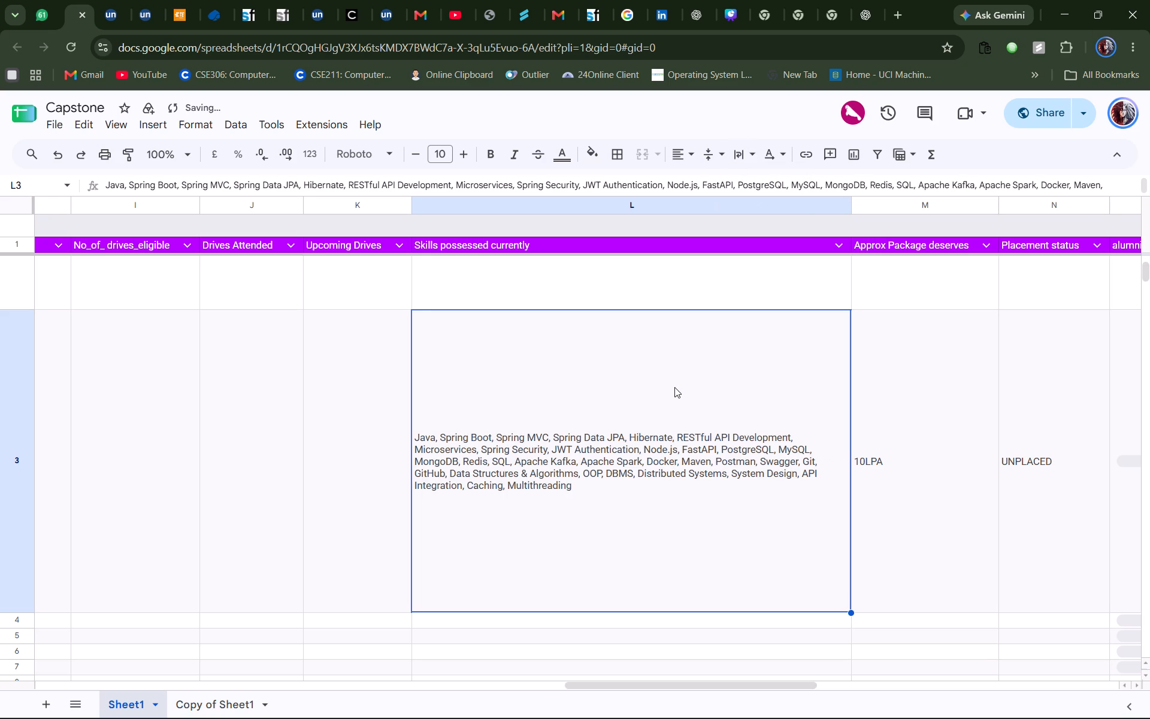
Open row 3's Skills possessed currently cell for editing and delete Node.js from the list, with its extra separator.
double_click(551, 466)
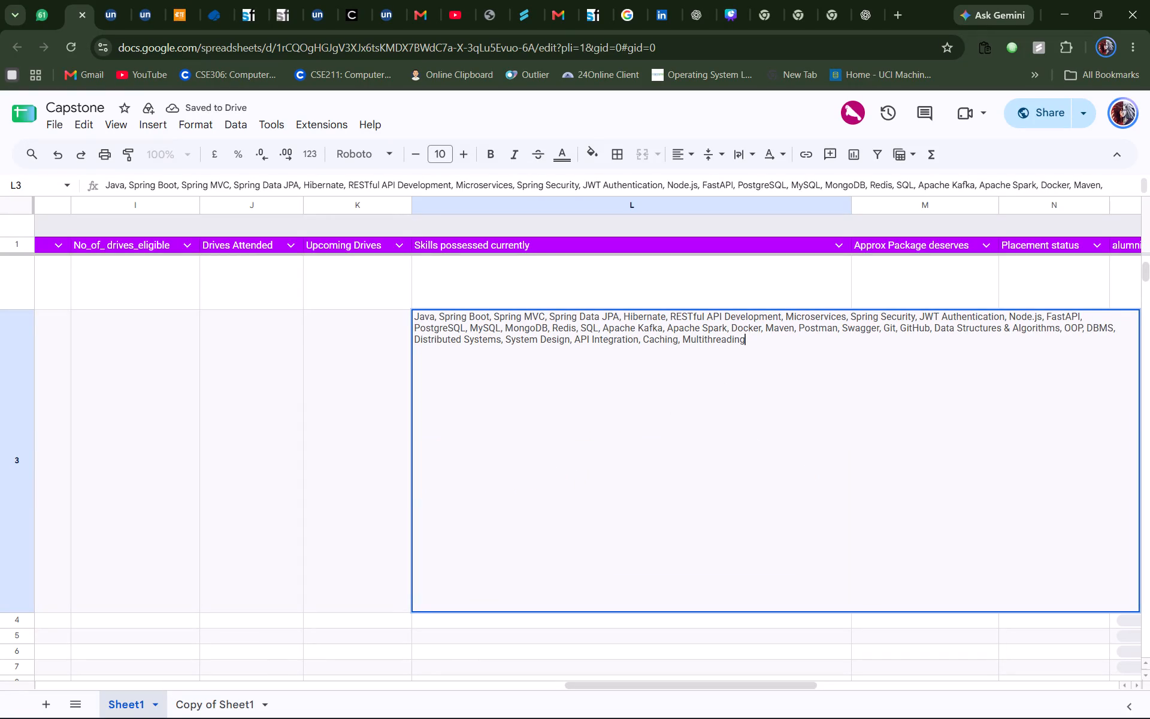
click(1041, 318)
key(BackSpace)
key(BackSpace)
key(BackSpace)
key(BackSpace)
key(BackSpace)
key(BackSpace)
key(BackSpace)
key(BackSpace)
key(BackSpace)
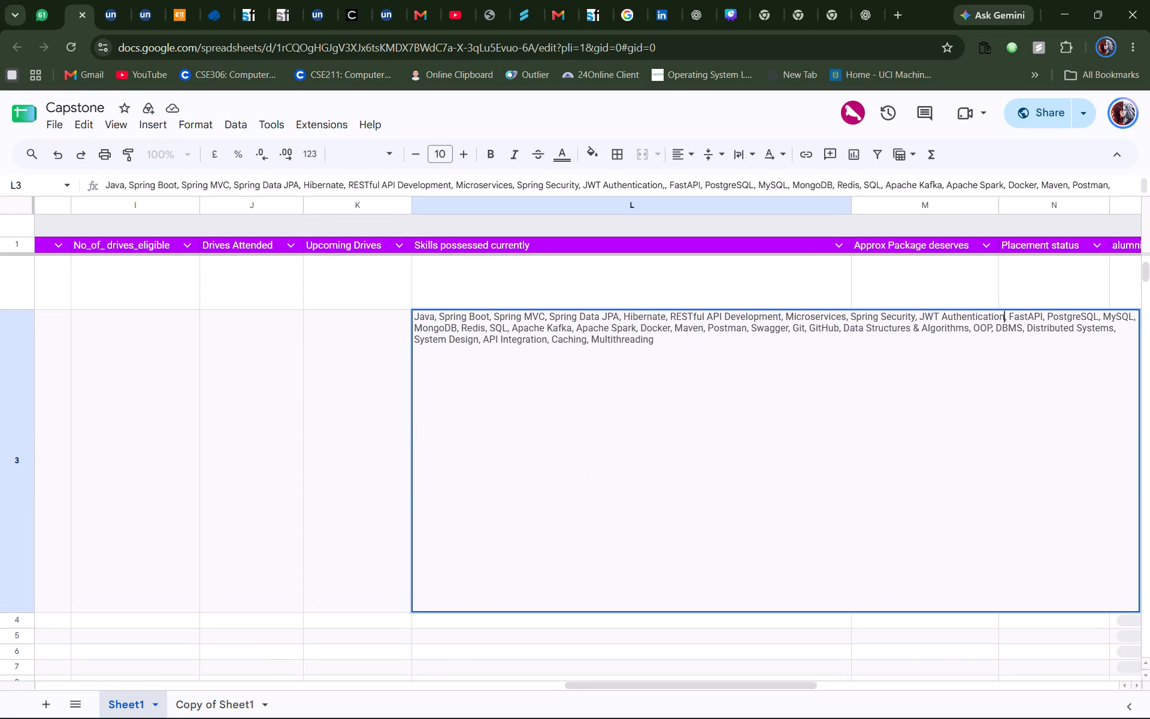
Delete FastAPI and its extra separator from row 3's skills list, so JWT Authentication is followed by PostgreSQL, and commit the cell.
click(1043, 314)
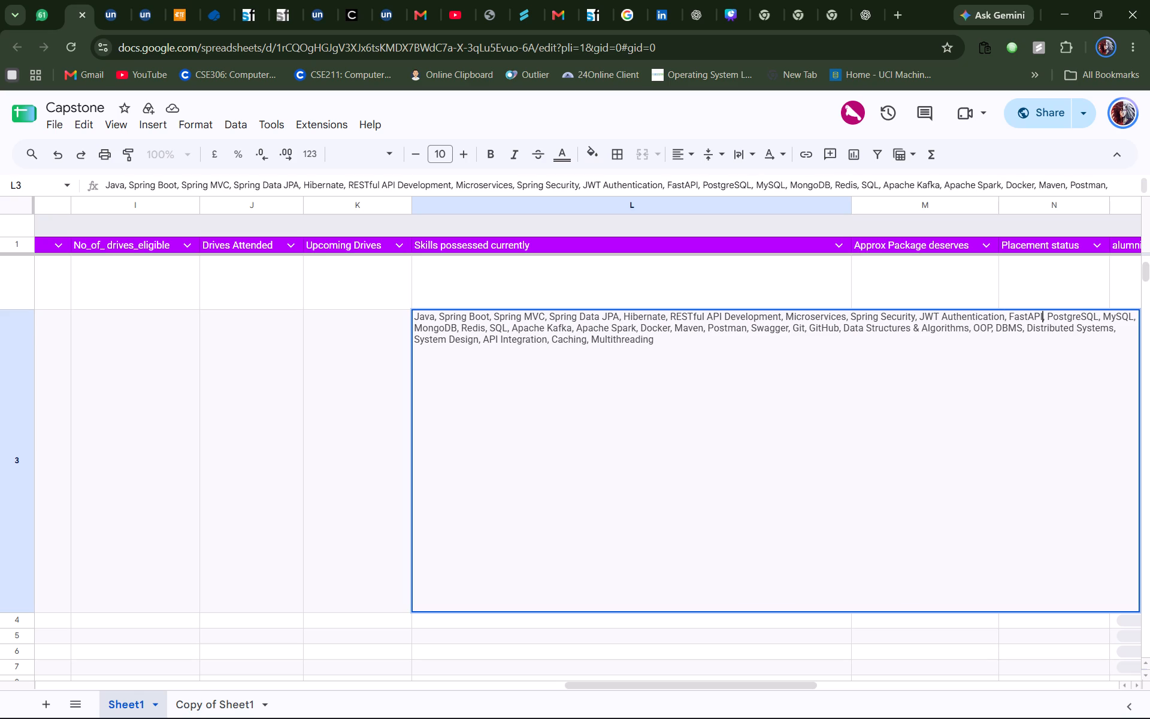
key(BackSpace)
key(BackSpace)
key(BackSpace)
key(BackSpace)
key(BackSpace)
key(BackSpace)
key(BackSpace)
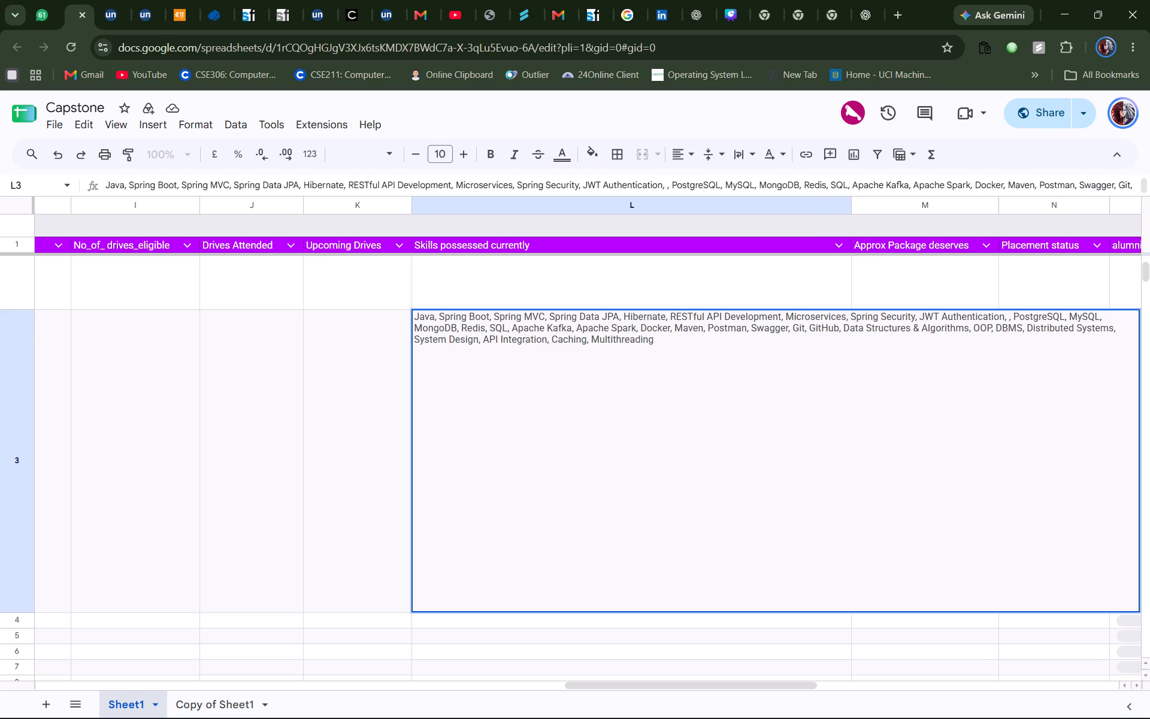
key(BackSpace)
key(BackSpace)
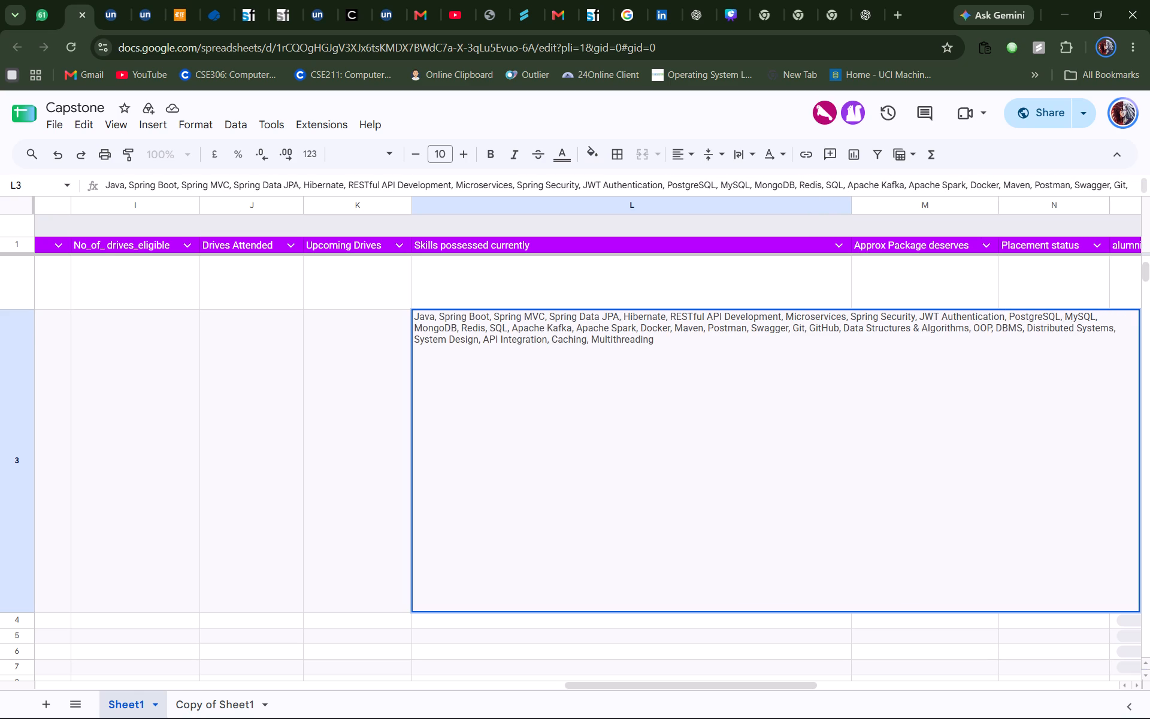
key(Right)
click(396, 374)
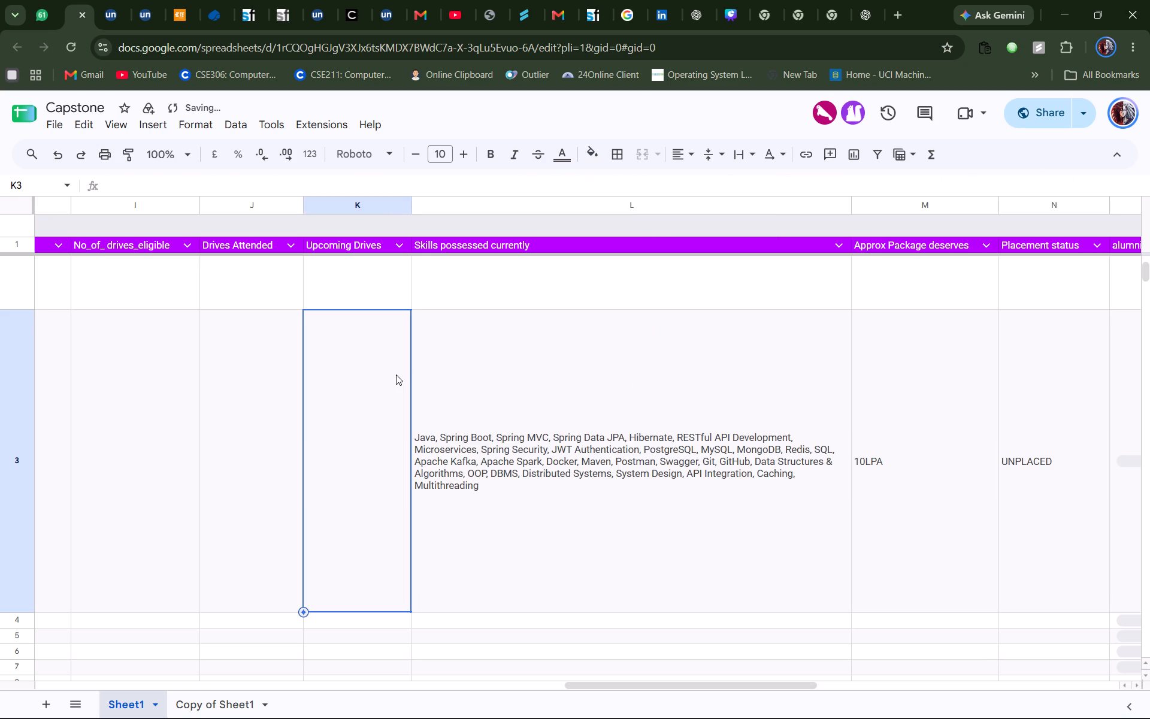
Examine student rows 2 and 3 across the columns from Name to alumni reg. status, including row 3's edited skills cell.
scroll(545, 363, up, 1)
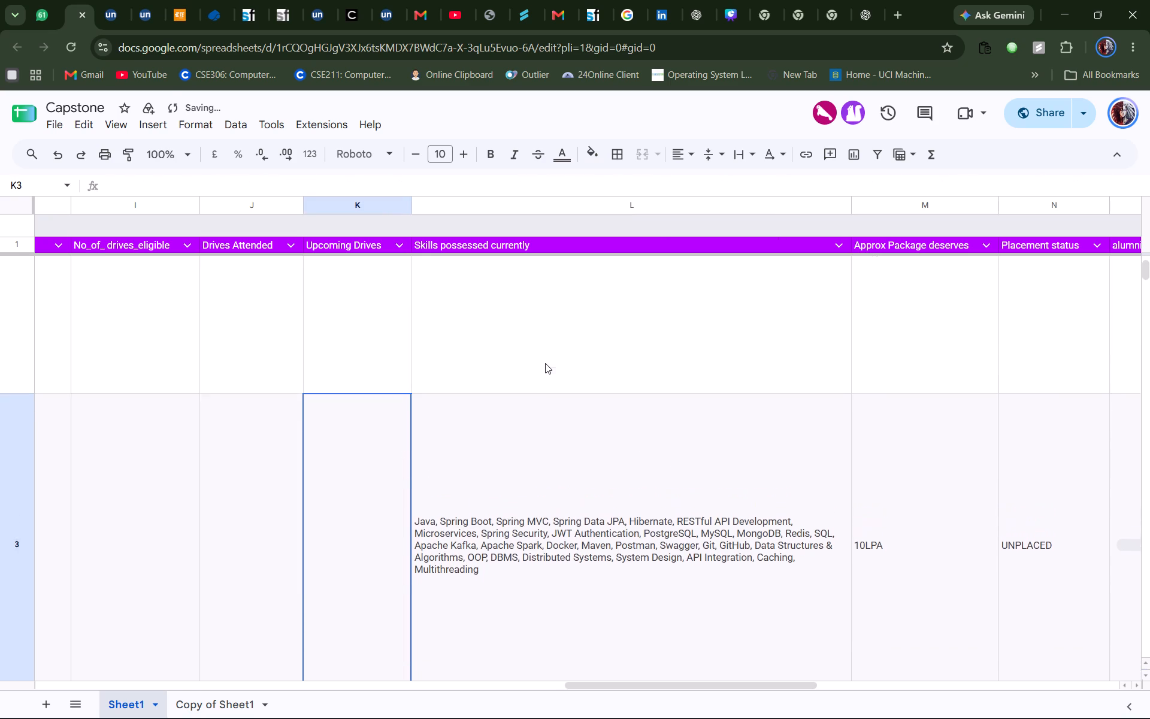
scroll(545, 363, up, 1)
scroll(545, 363, right, 5)
scroll(545, 363, down, 1)
scroll(545, 363, up, 1)
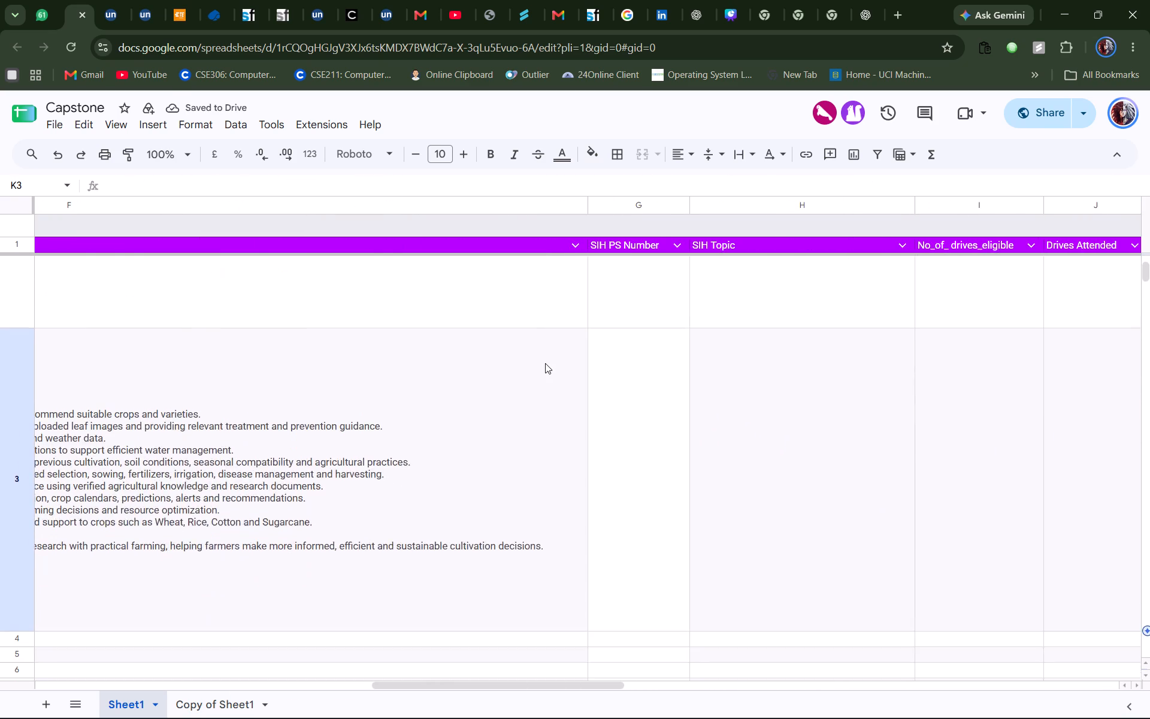
scroll(545, 363, up, 1)
scroll(545, 363, left, 3)
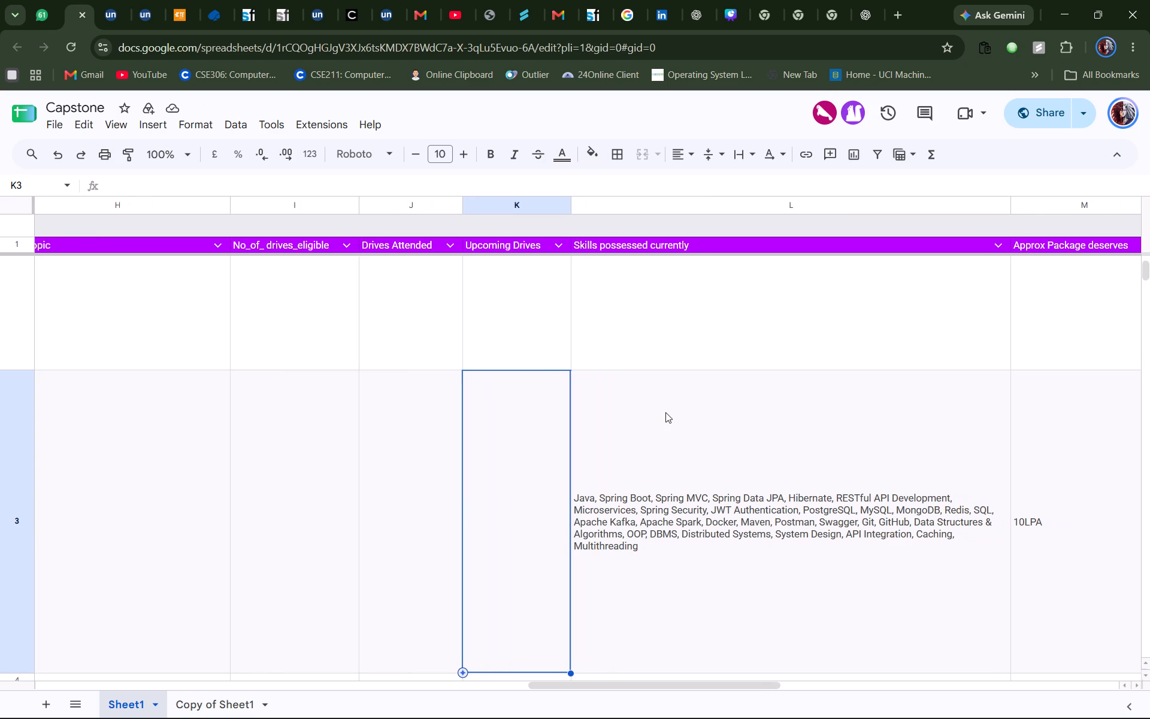
scroll(665, 412, left, 1)
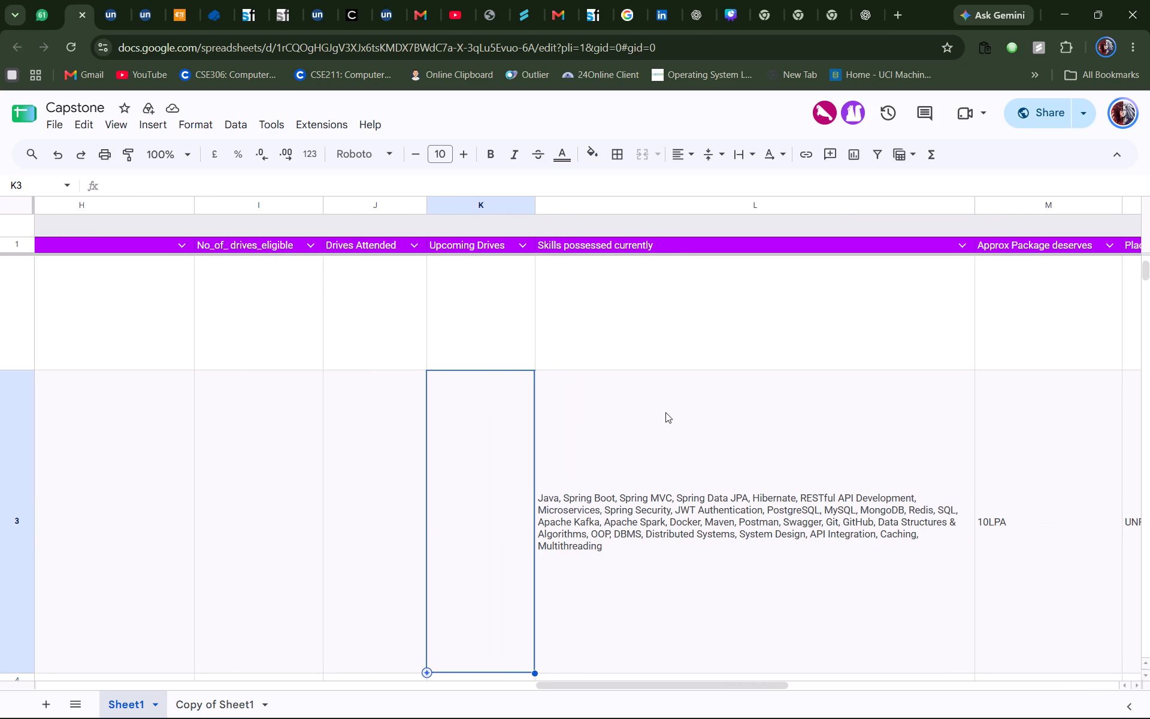
scroll(665, 412, right, 8)
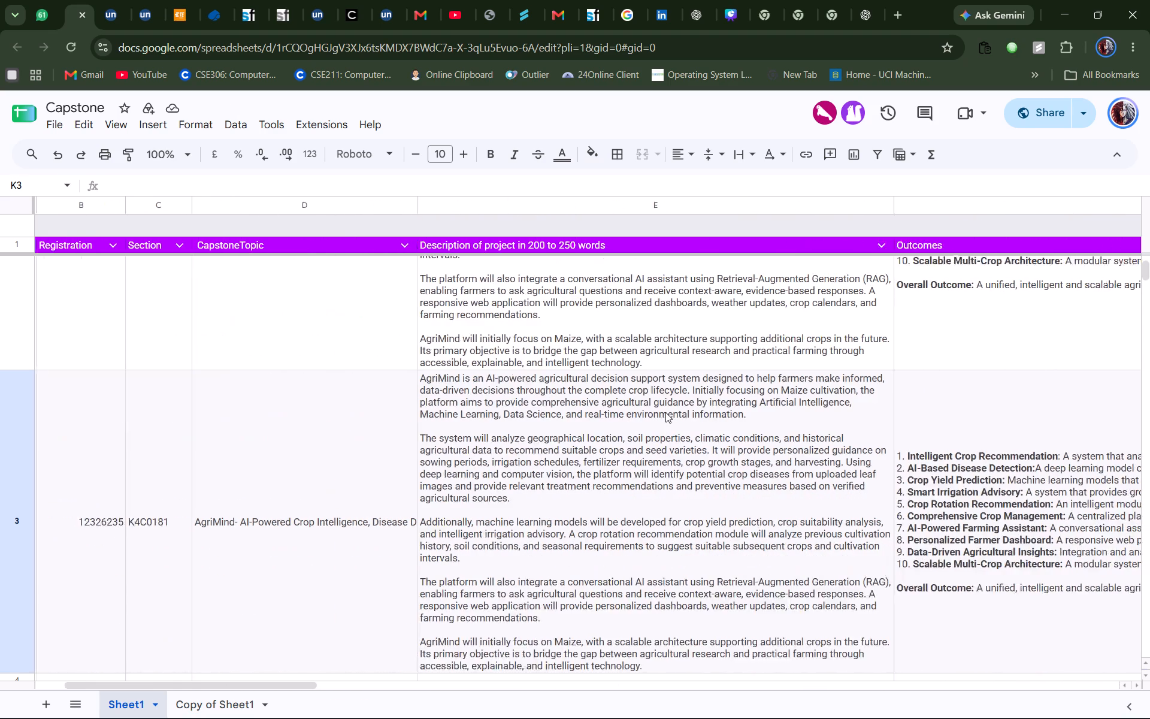
scroll(665, 412, right, 1)
scroll(307, 467, up, 2)
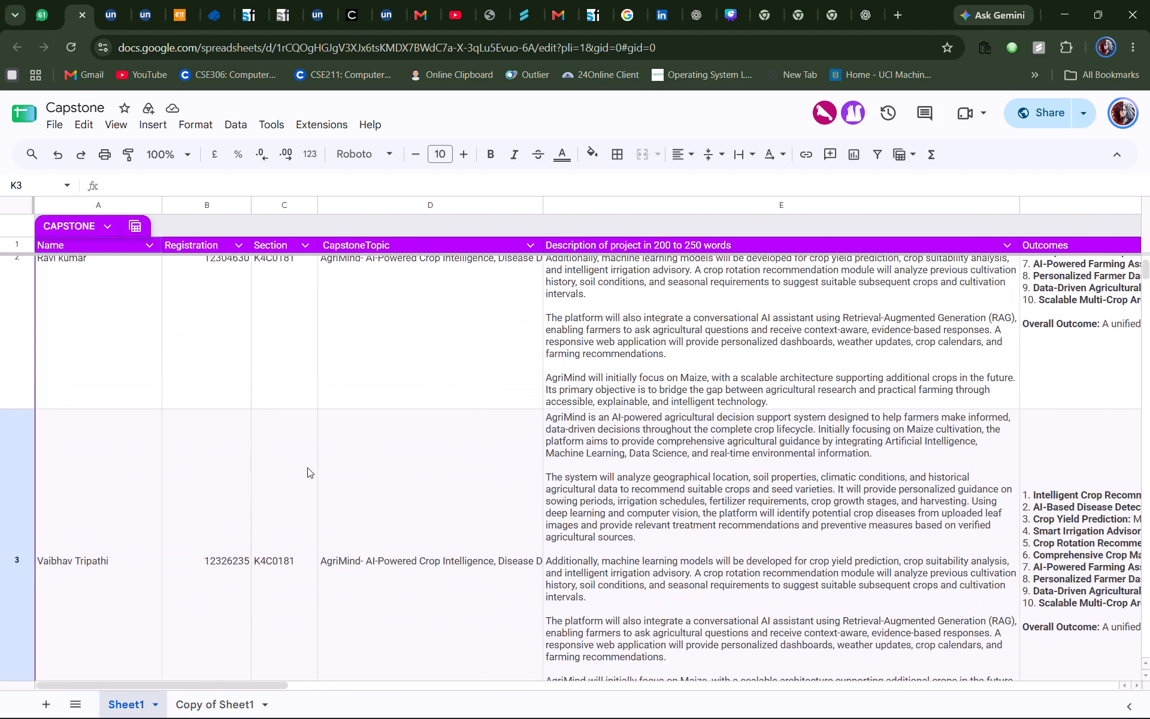
scroll(307, 467, up, 1)
scroll(307, 467, down, 1)
scroll(307, 467, left, 3)
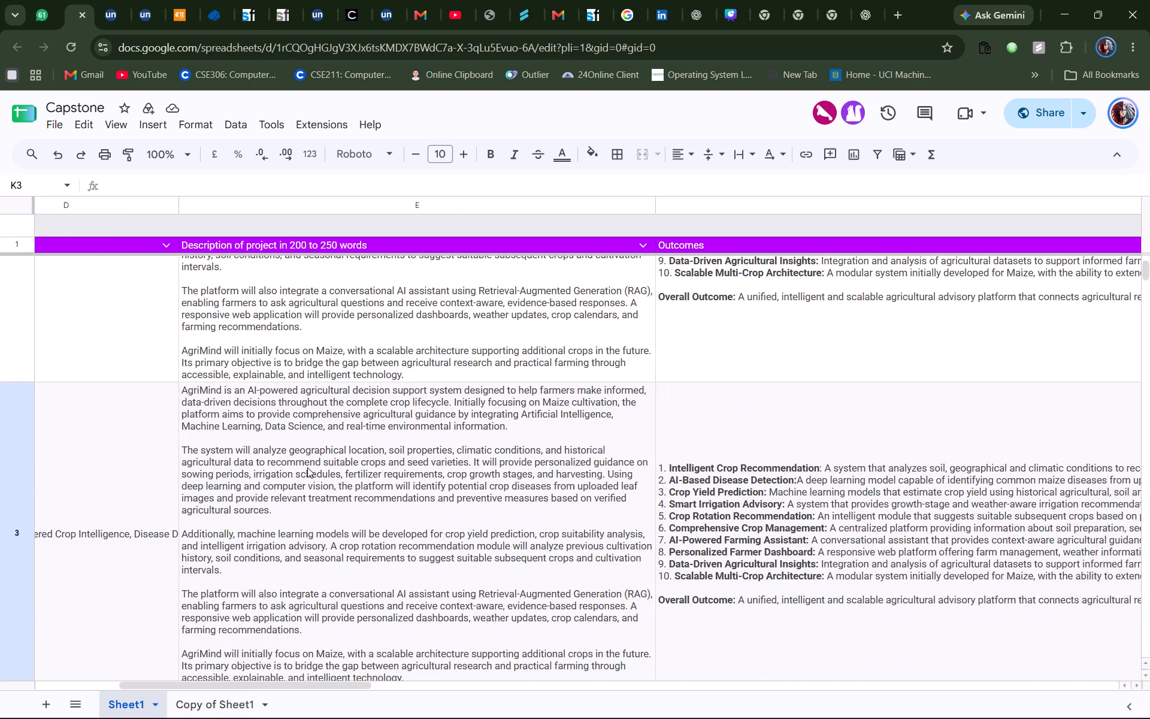
scroll(307, 467, left, 7)
scroll(307, 467, up, 1)
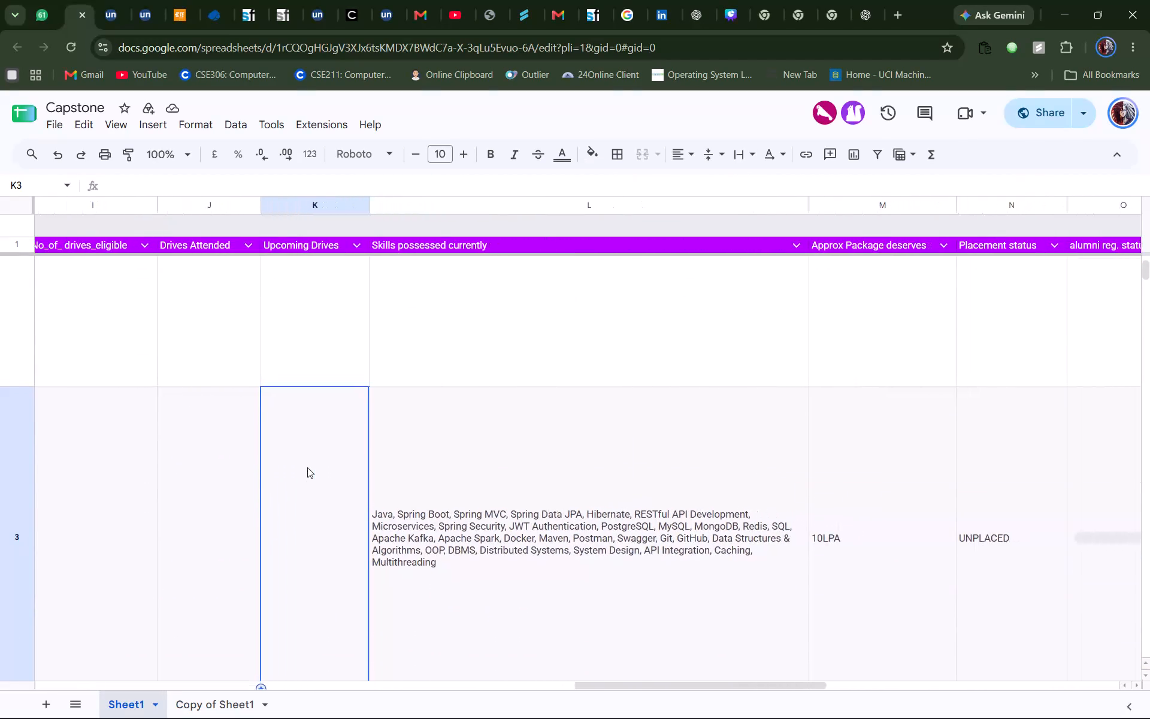
scroll(307, 467, up, 3)
scroll(307, 467, down, 1)
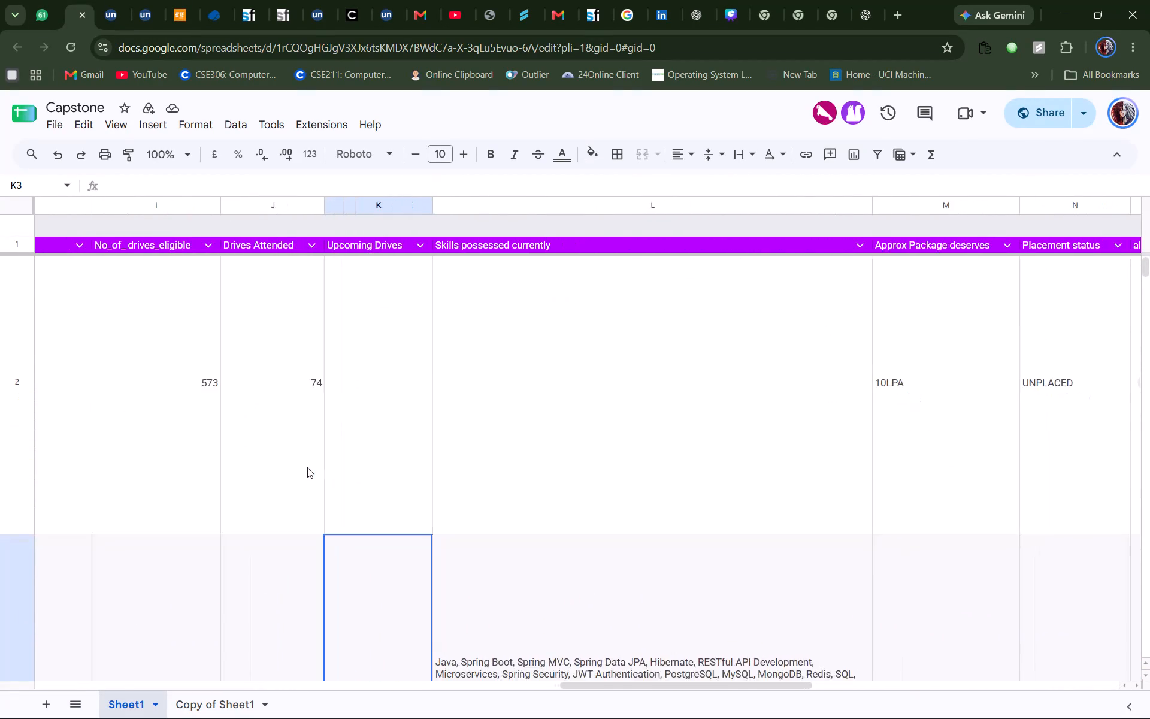
scroll(307, 467, down, 1)
scroll(307, 467, left, 1)
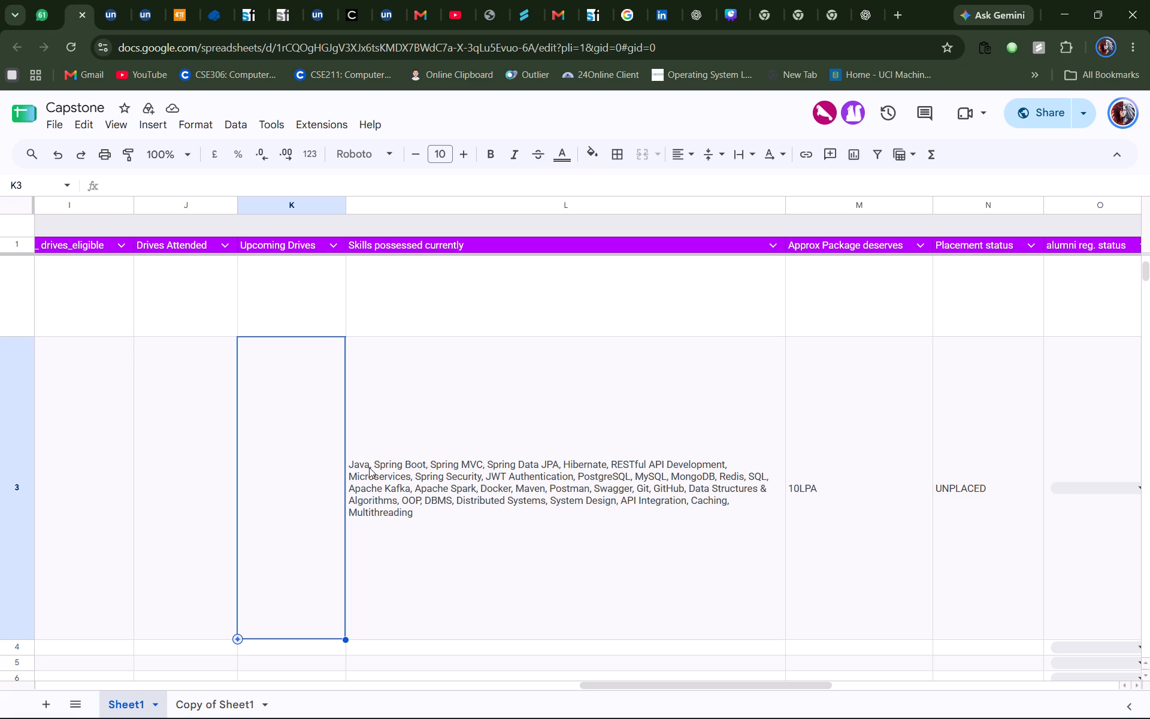
click(407, 453)
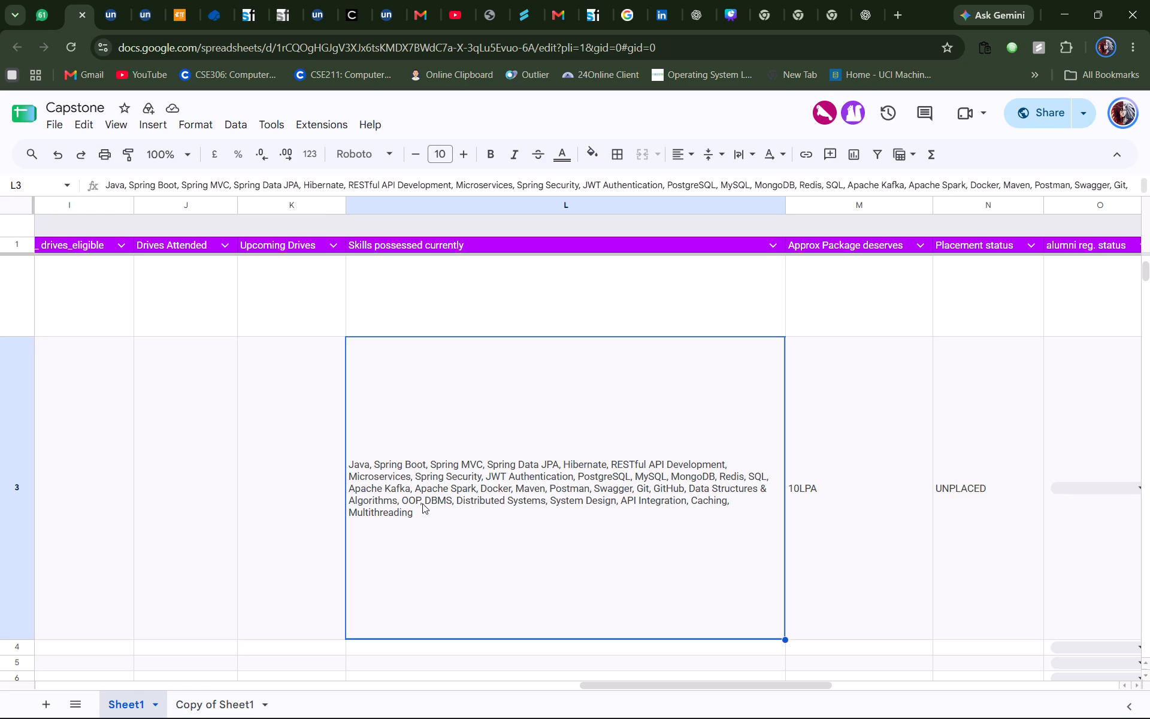
scroll(440, 485, right, 2)
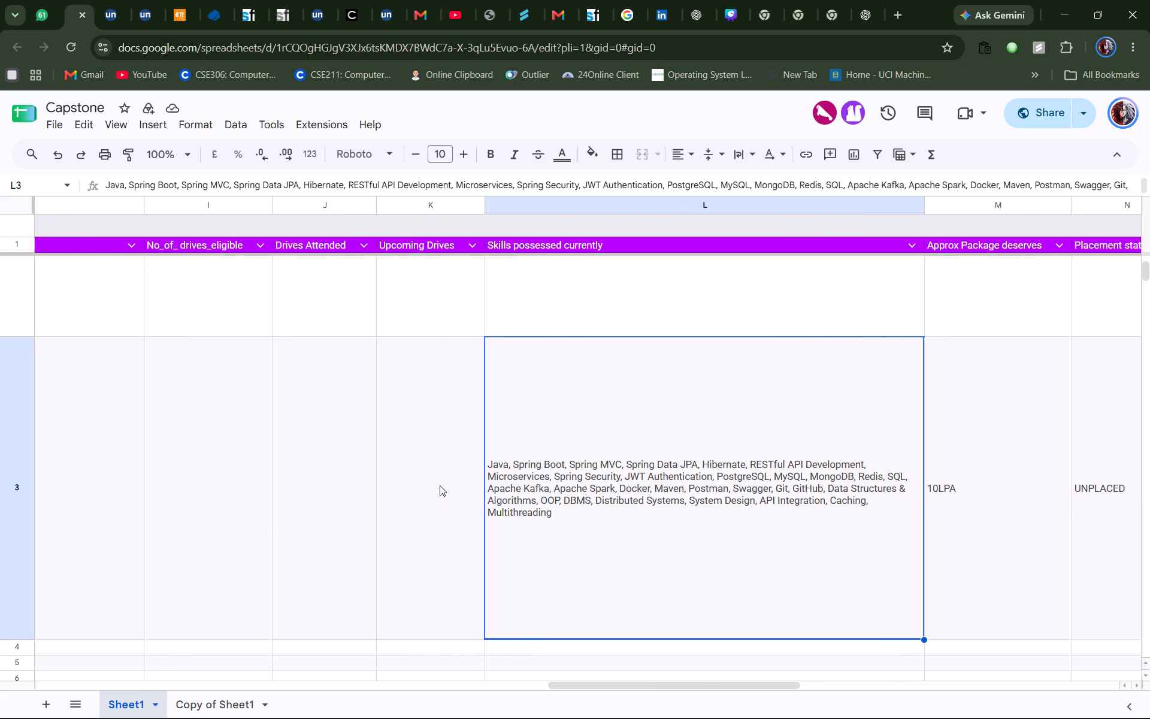
scroll(440, 485, right, 1)
scroll(440, 485, up, 1)
scroll(440, 485, right, 1)
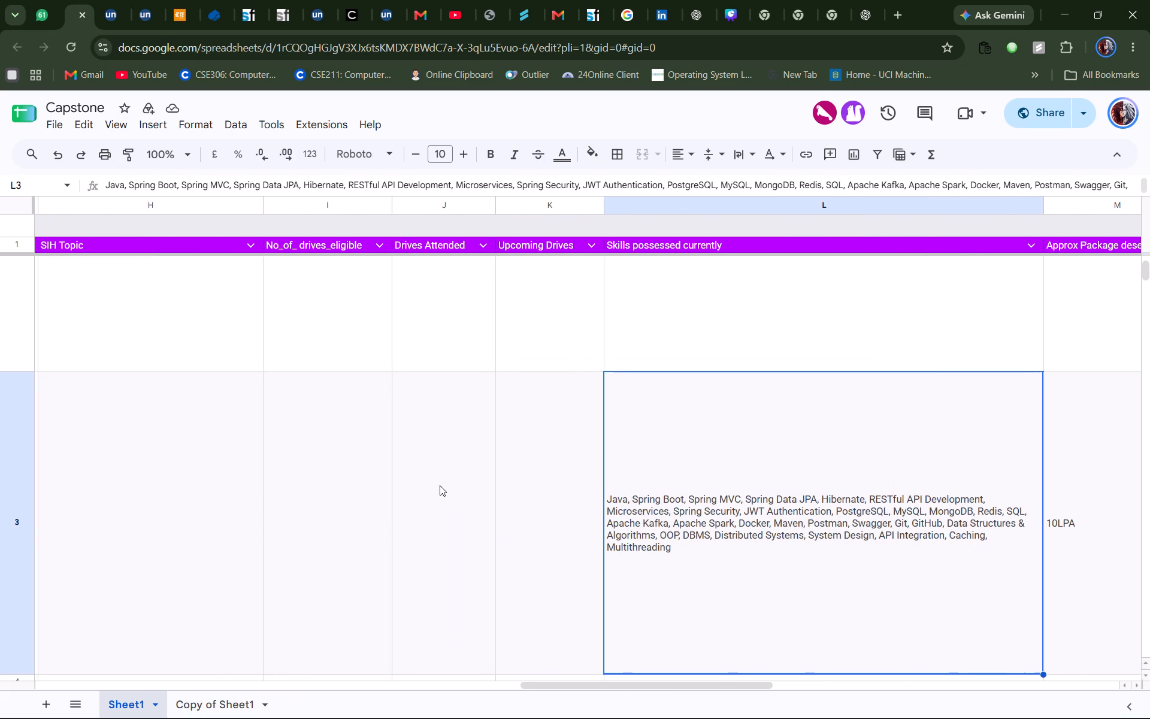
Examine student rows 2 and 3 across the SIH PS Number, SIH Topic, drives and Skills possessed currently columns.
scroll(440, 485, up, 1)
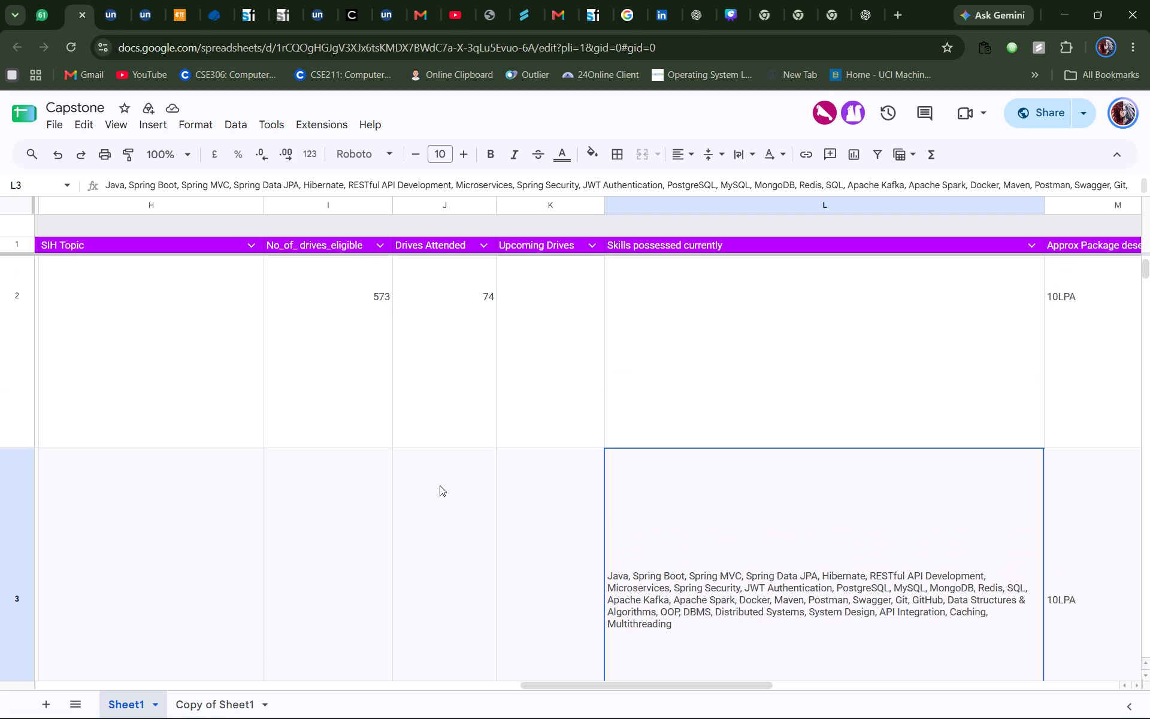
scroll(440, 485, down, 1)
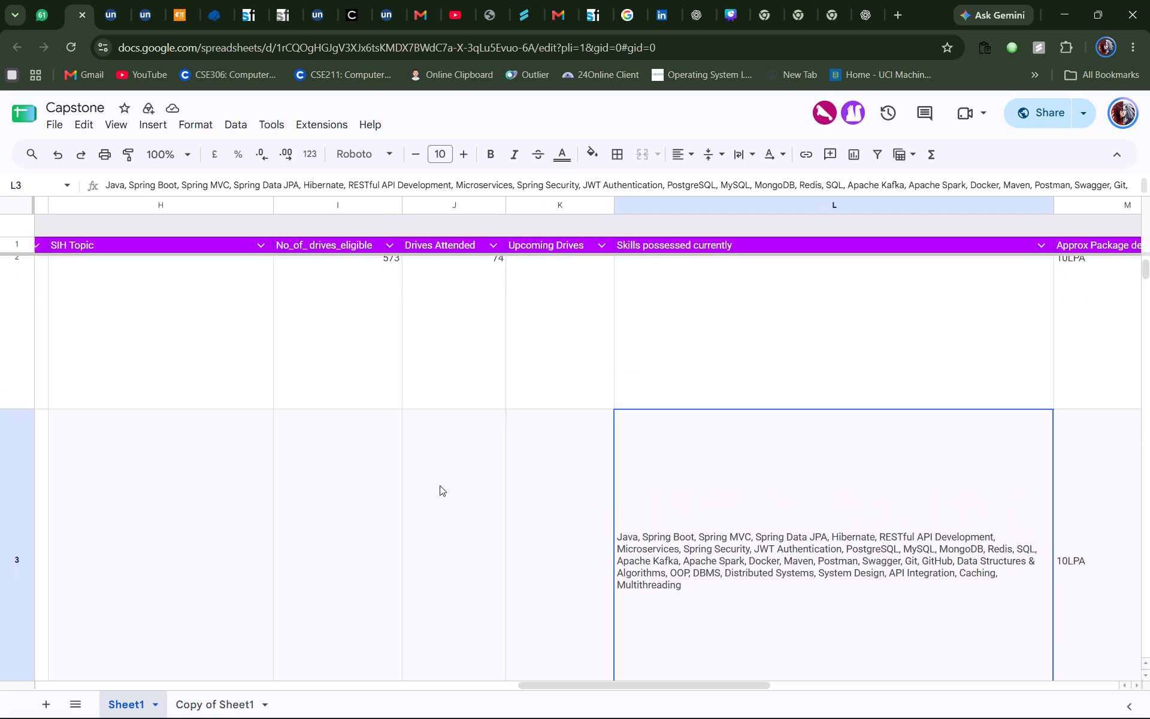
scroll(440, 485, down, 1)
scroll(440, 485, up, 2)
scroll(440, 485, right, 1)
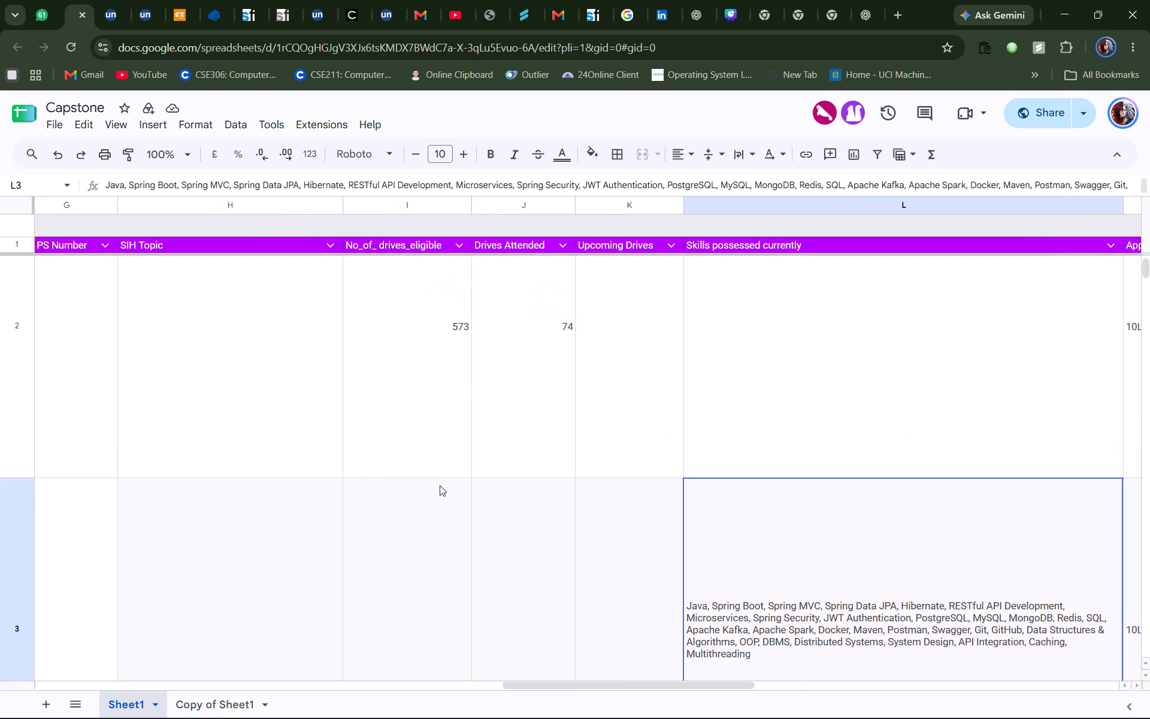
scroll(440, 485, right, 1)
scroll(440, 485, down, 1)
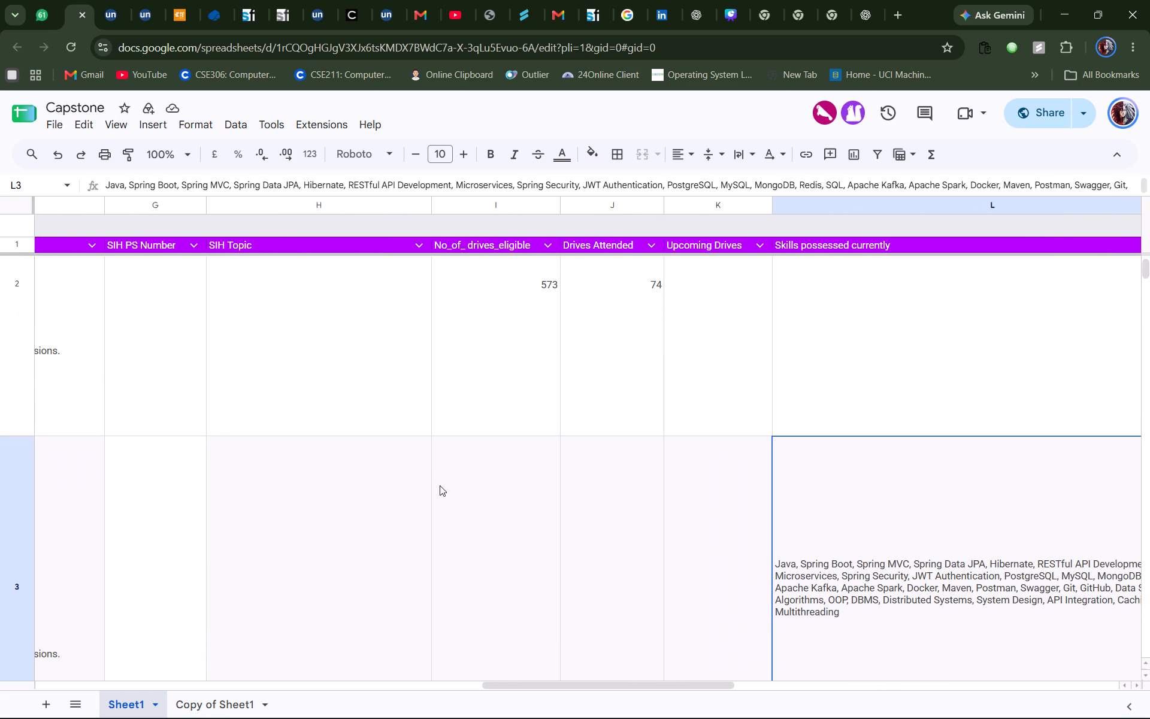
scroll(440, 485, down, 1)
scroll(440, 485, up, 1)
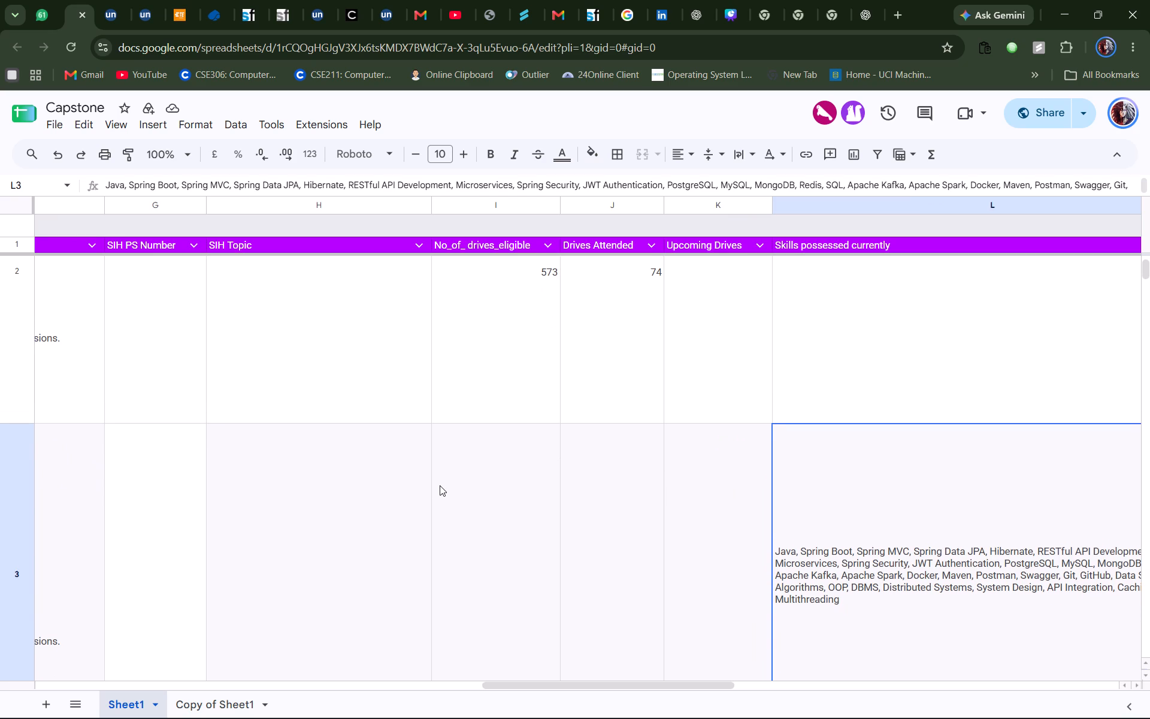
scroll(440, 485, down, 1)
scroll(440, 485, left, 2)
scroll(440, 485, right, 3)
scroll(440, 485, up, 2)
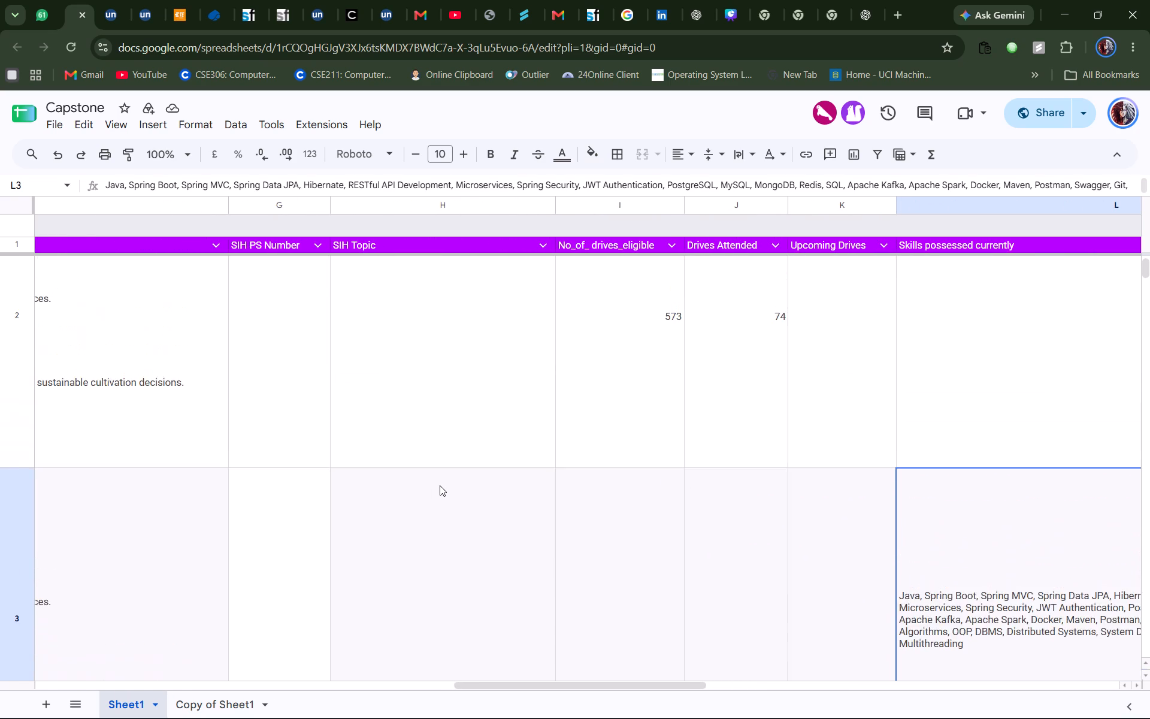
Review the remaining columns of rows 2 and 3, from Approx Package deserves to Alumni Profile link, plus row 3's project description and Outcomes.
scroll(440, 485, up, 1)
scroll(643, 450, left, 4)
scroll(643, 450, down, 1)
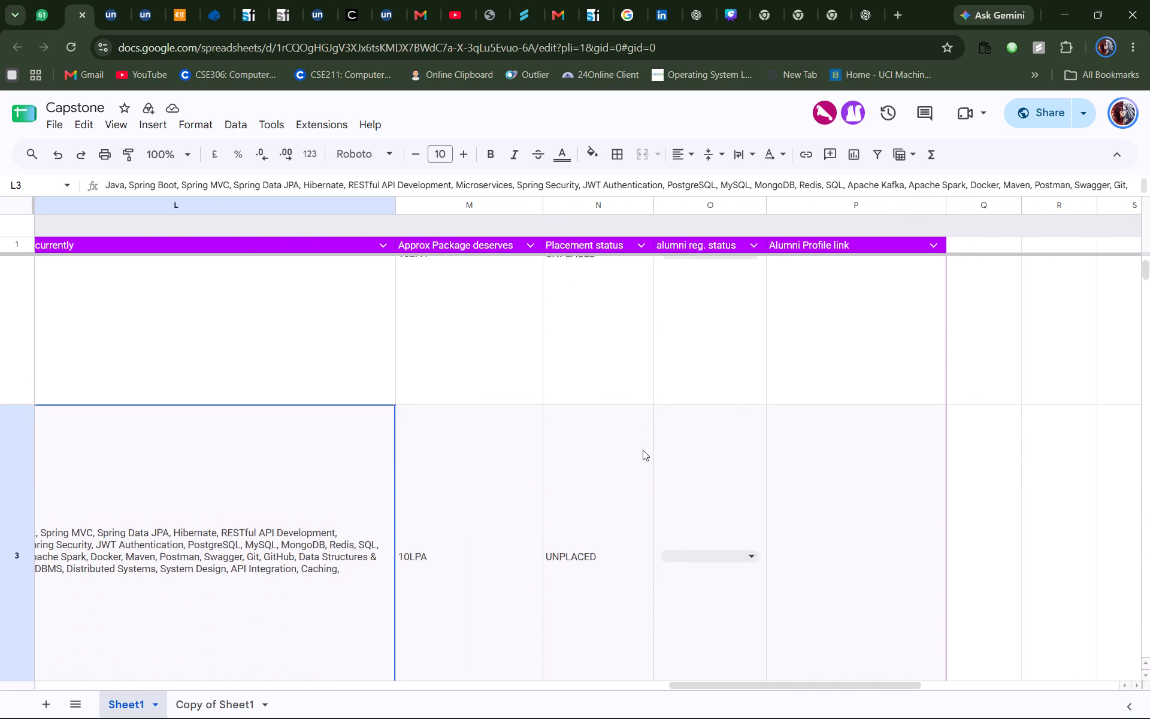
scroll(643, 450, down, 3)
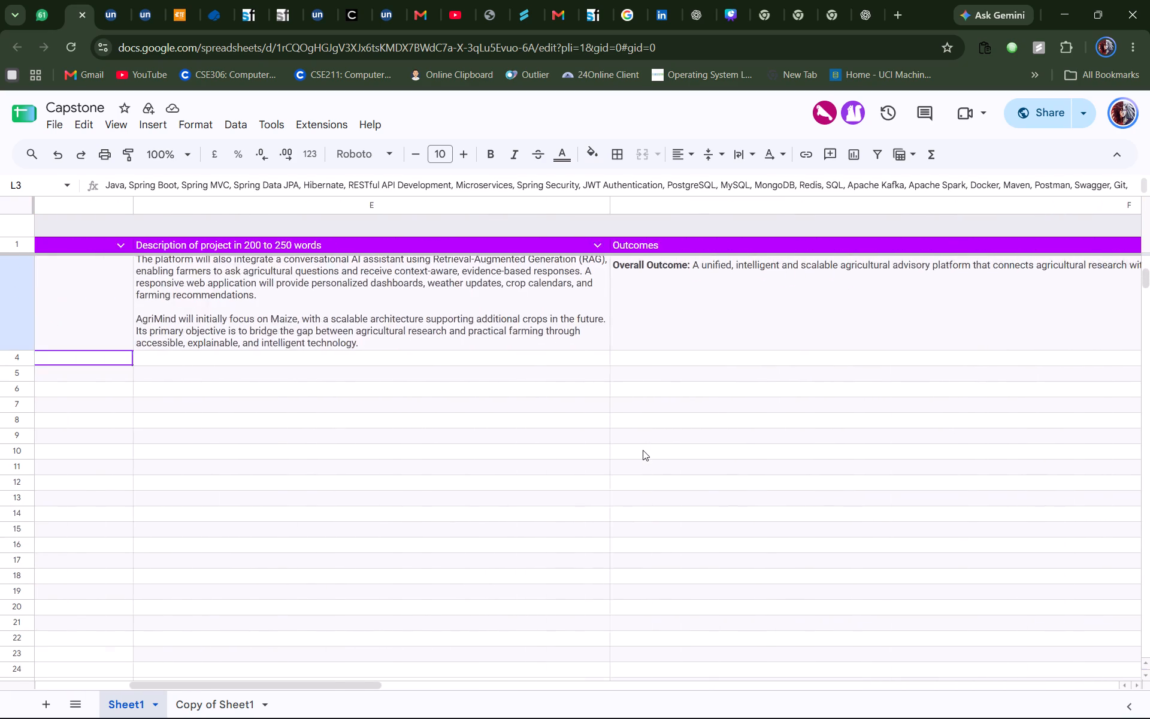
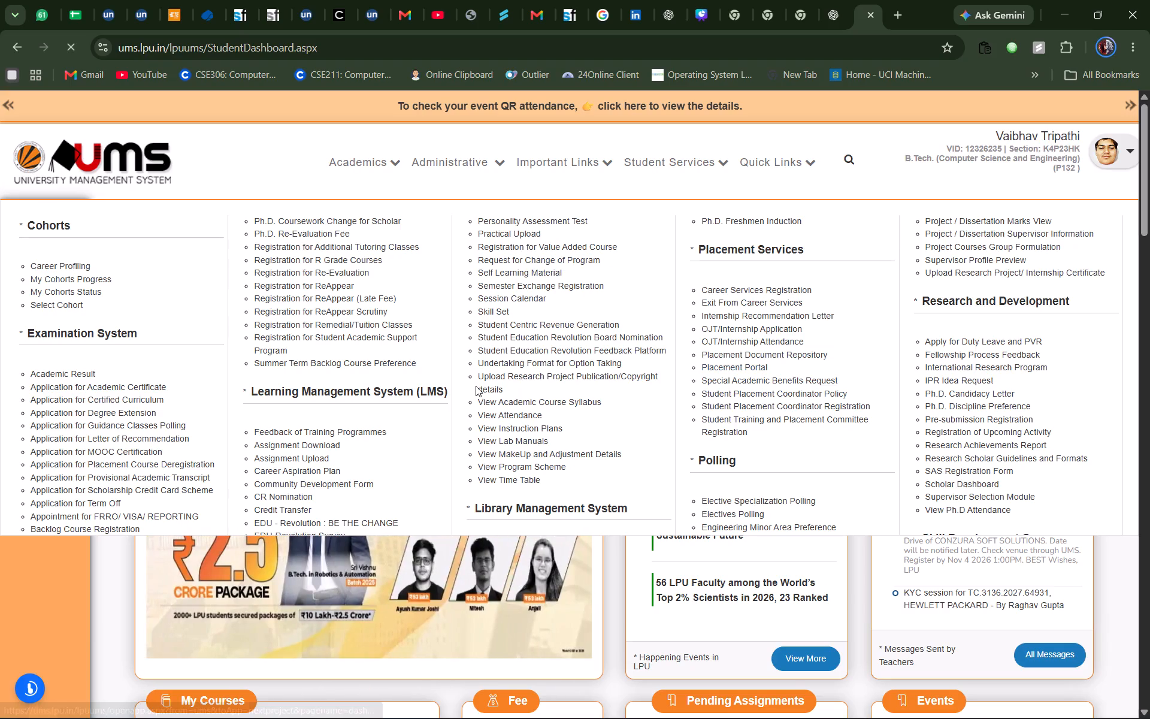
Examine the UMS placement page, from upcoming drives and placement announcements to the My Placement Record figures for eligible, registered and participated drives.
scroll(473, 409, down, 2)
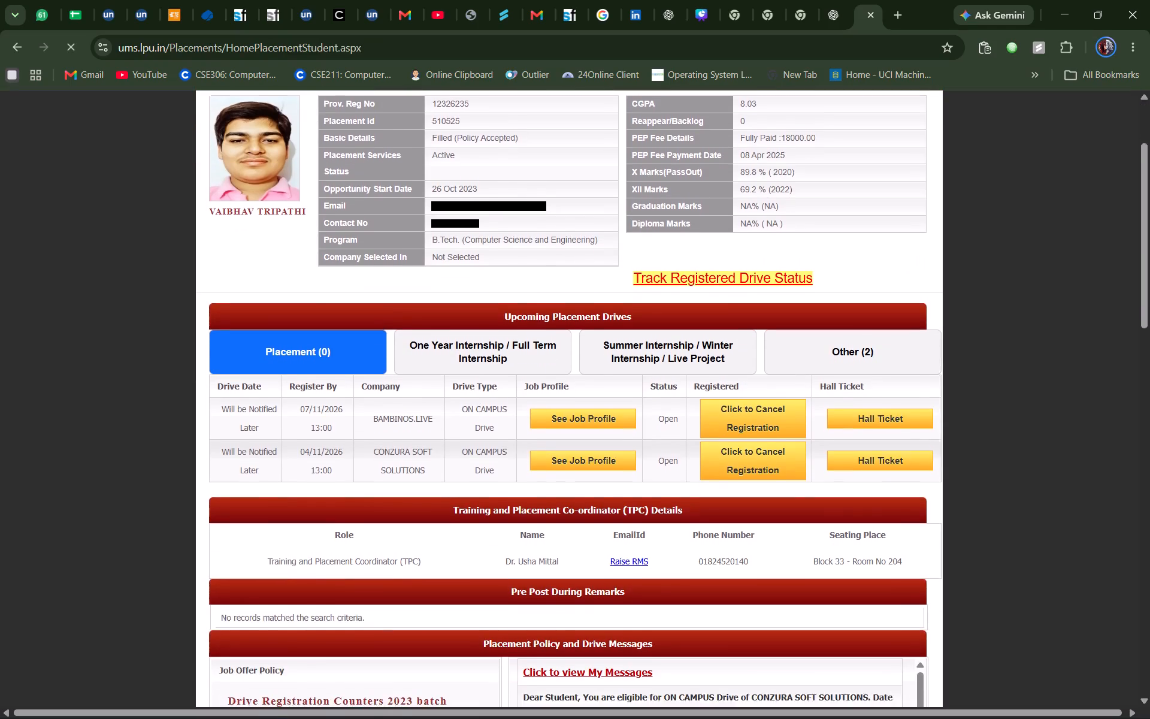
scroll(473, 409, down, 3)
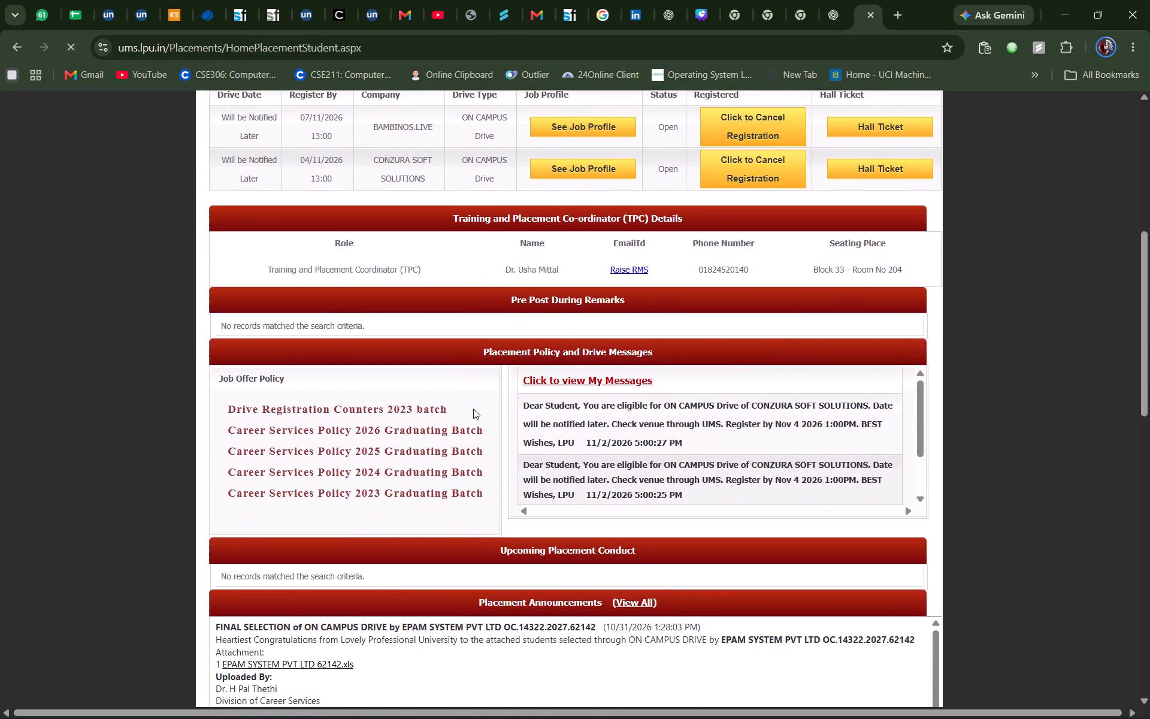
scroll(473, 409, down, 5)
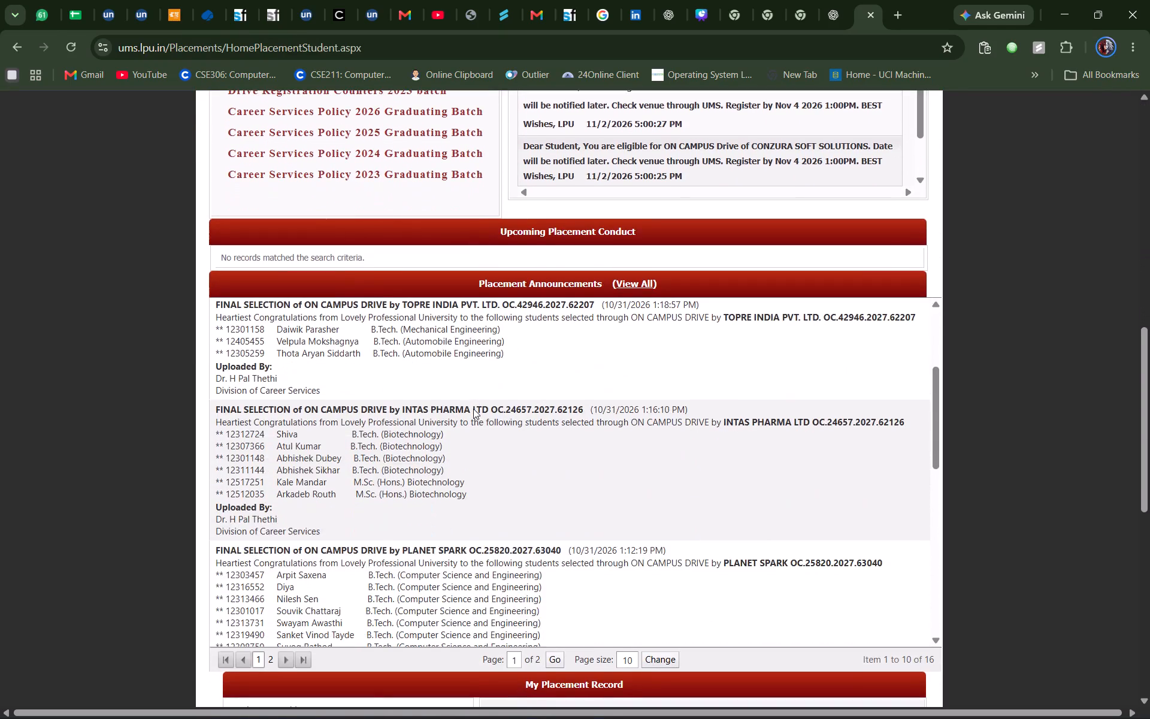
scroll(473, 409, up, 4)
scroll(1042, 395, up, 2)
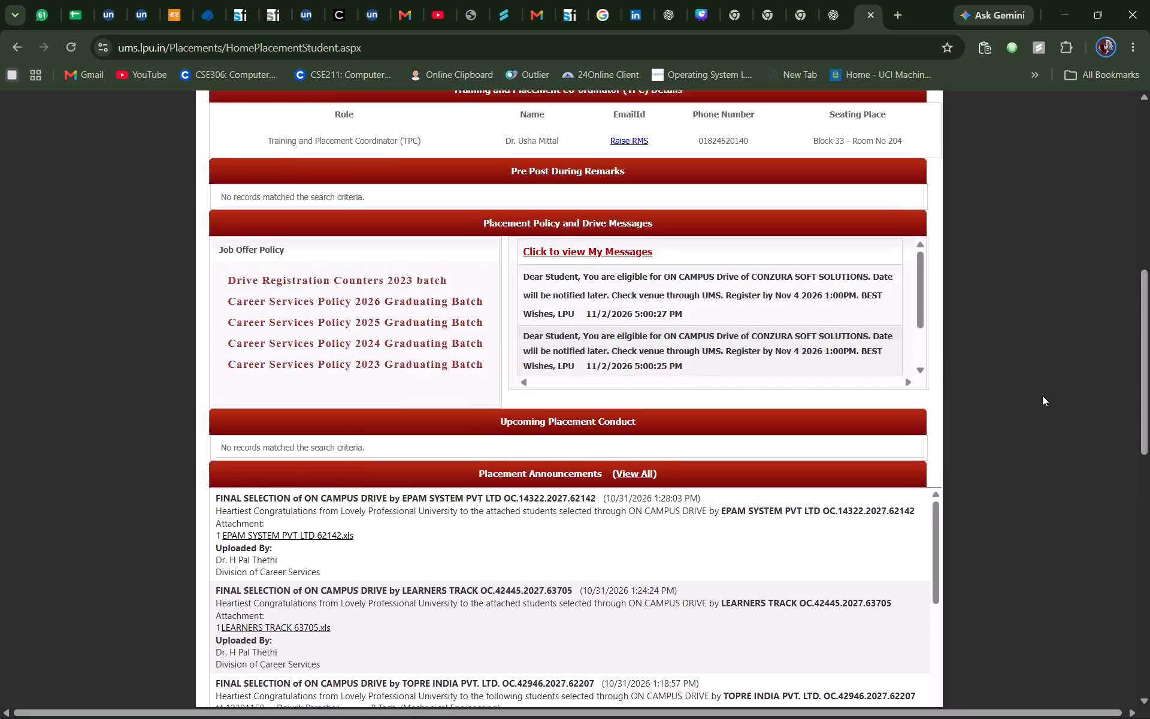
scroll(1042, 395, up, 3)
scroll(1042, 395, down, 6)
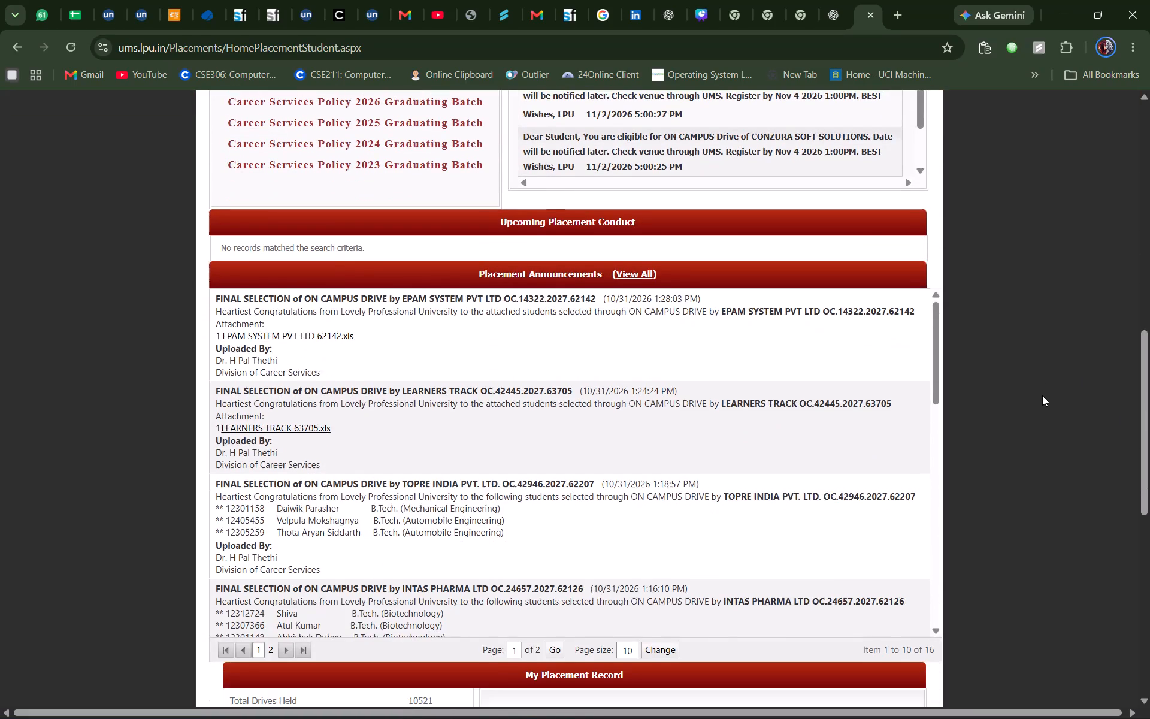
scroll(756, 423, down, 2)
scroll(958, 534, down, 2)
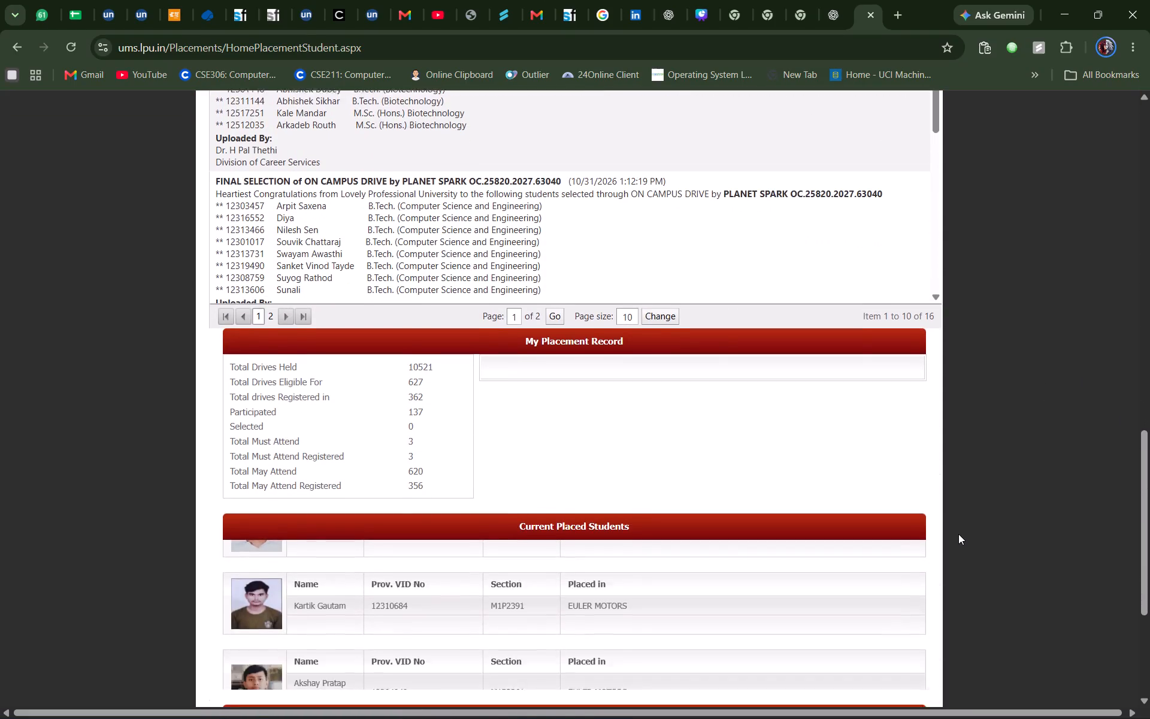
scroll(958, 534, down, 2)
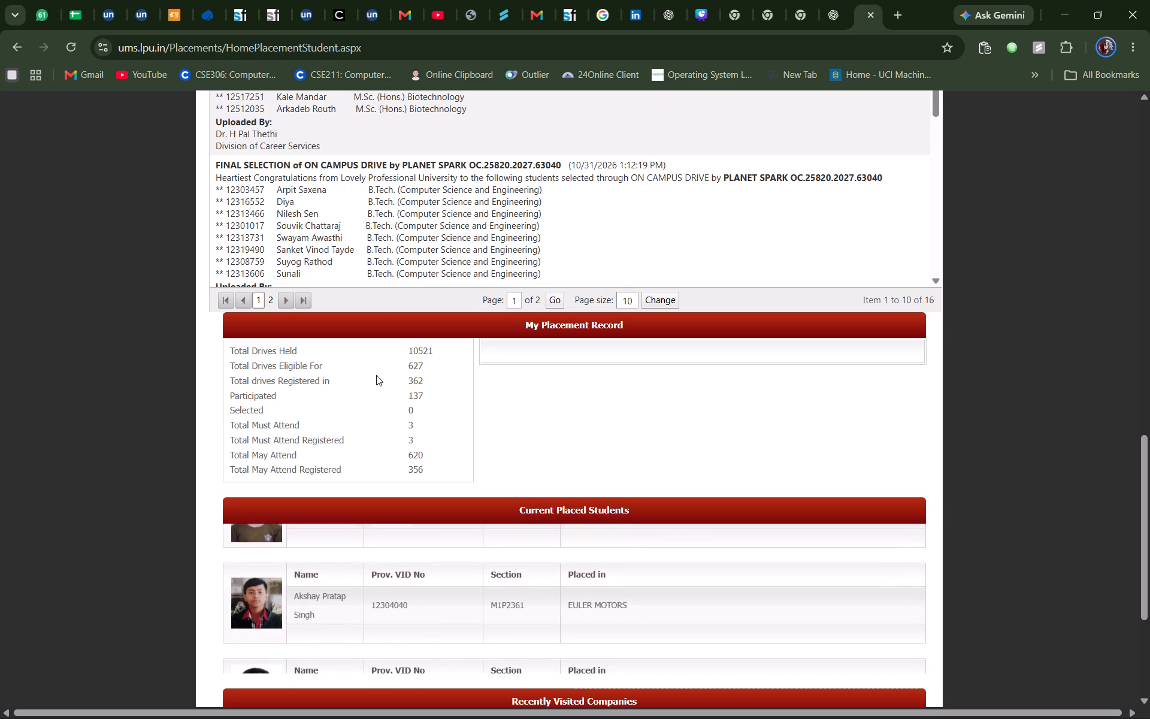
click(408, 379)
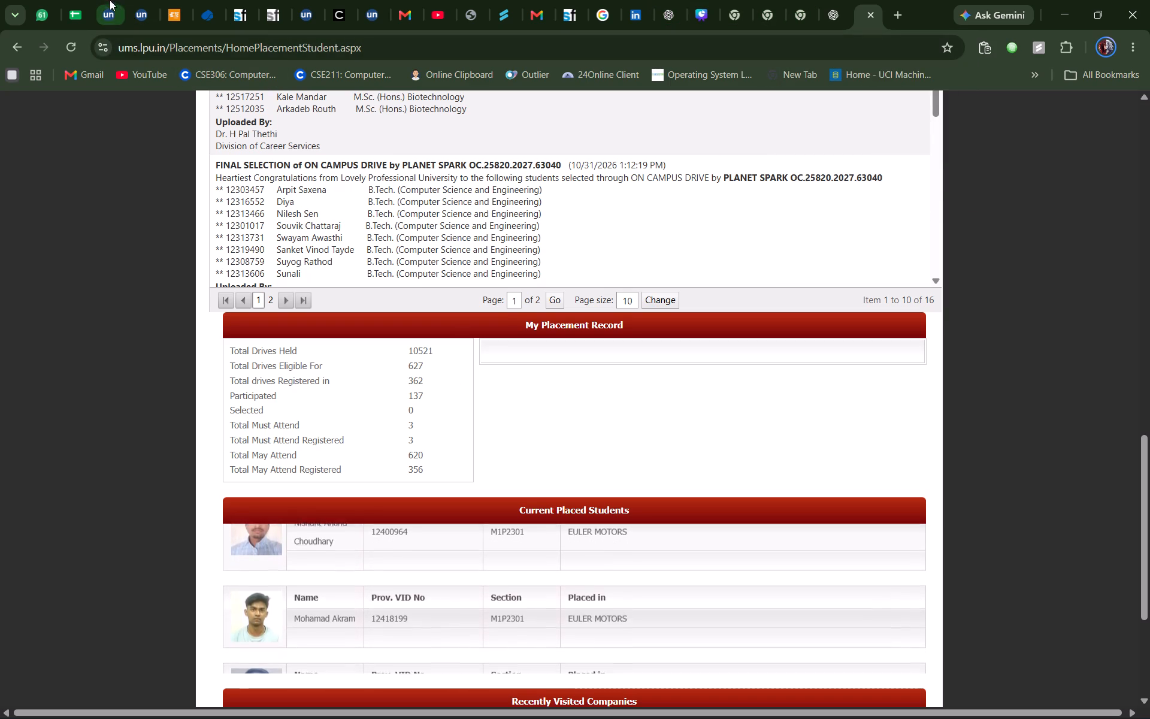
Switch back to the Capstone spreadsheet and copy row 2's No_of_drives_eligible value, 573, into row 3 of the same column.
click(83, 0)
click(614, 428)
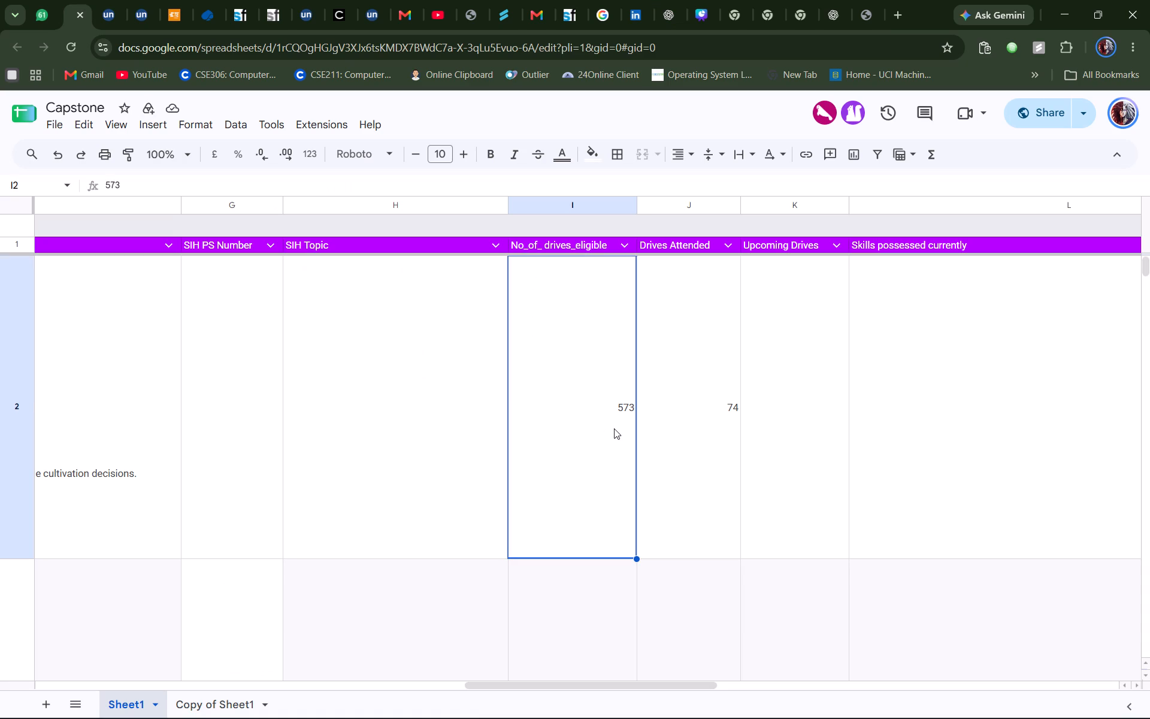
key(ctrl+c)
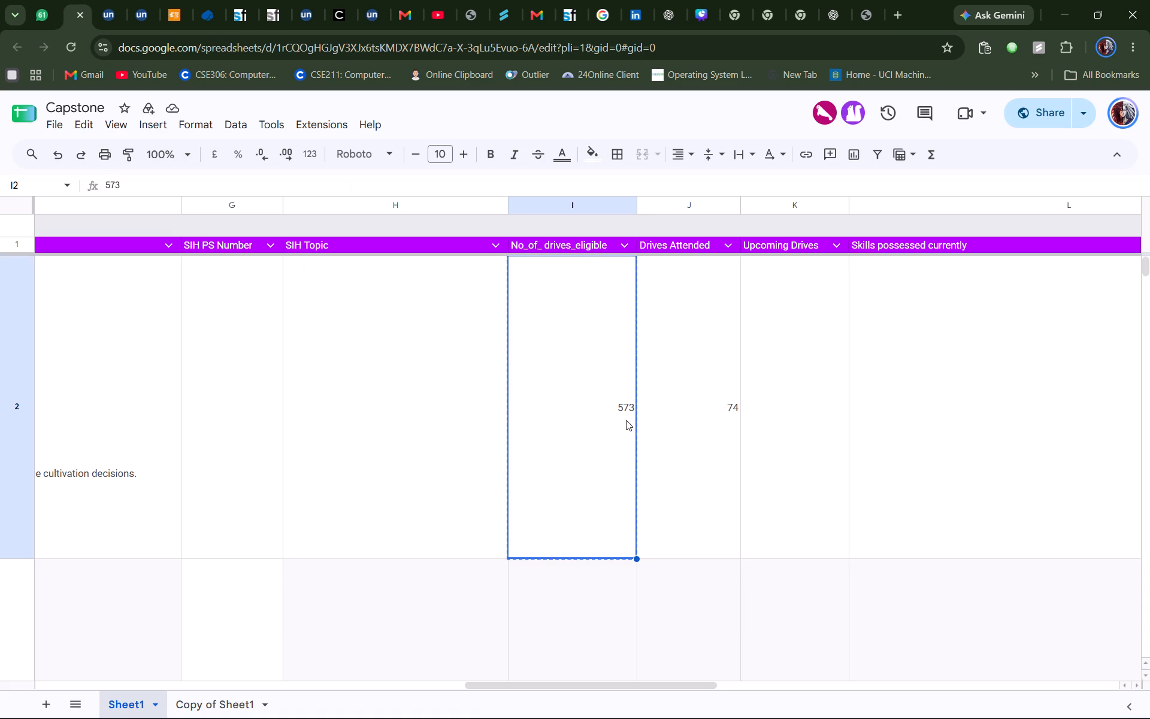
key(ctrl+c)
ctrl+click(626, 420)
click(543, 635)
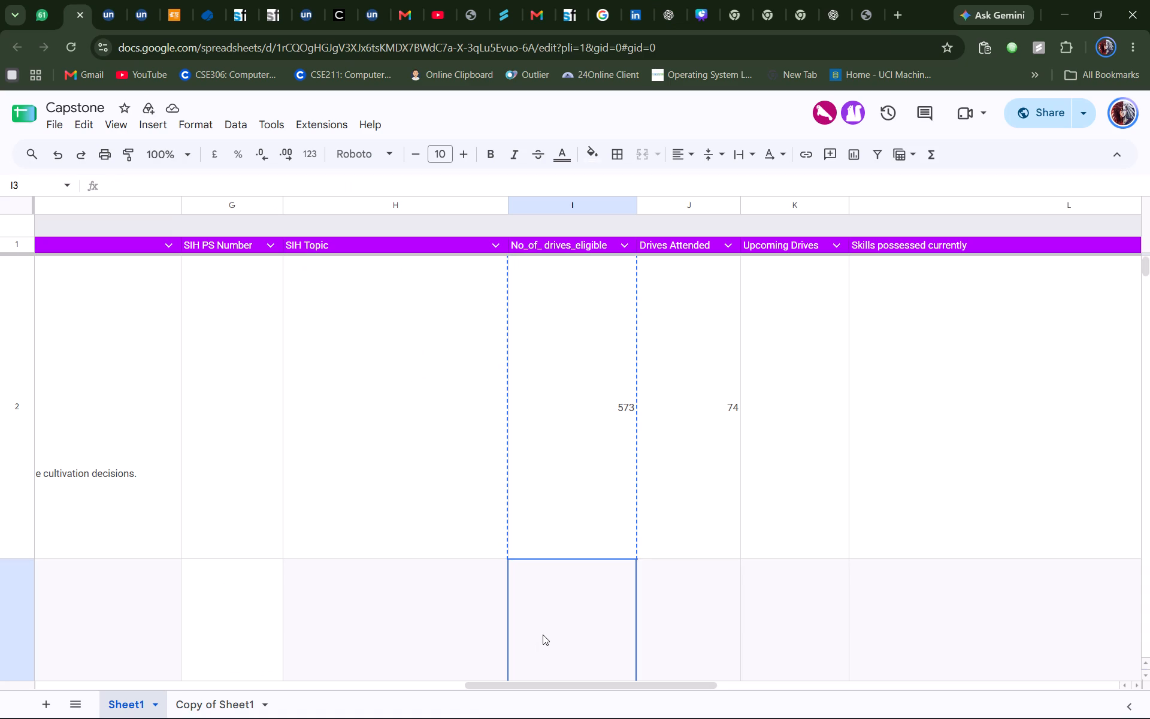
key(ctrl+v)
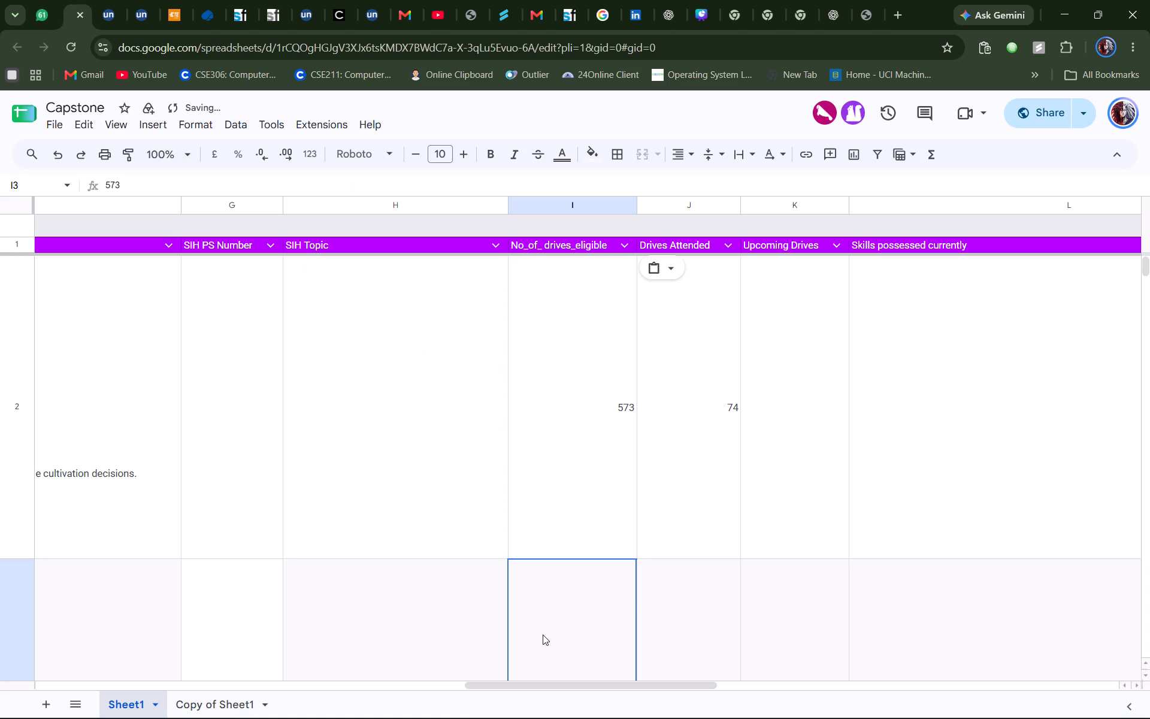
Enter 1 in row 3's Drives Attended cell.
scroll(632, 598, down, 1)
click(674, 573)
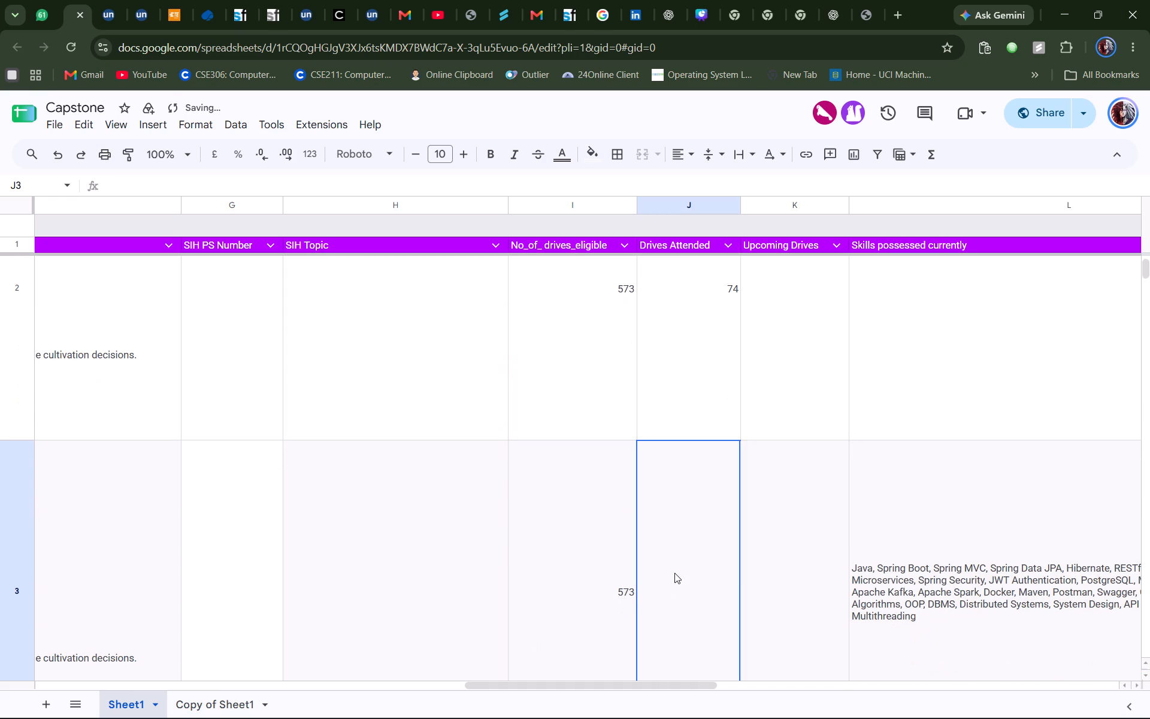
scroll(674, 573, up, 1)
scroll(674, 573, left, 1)
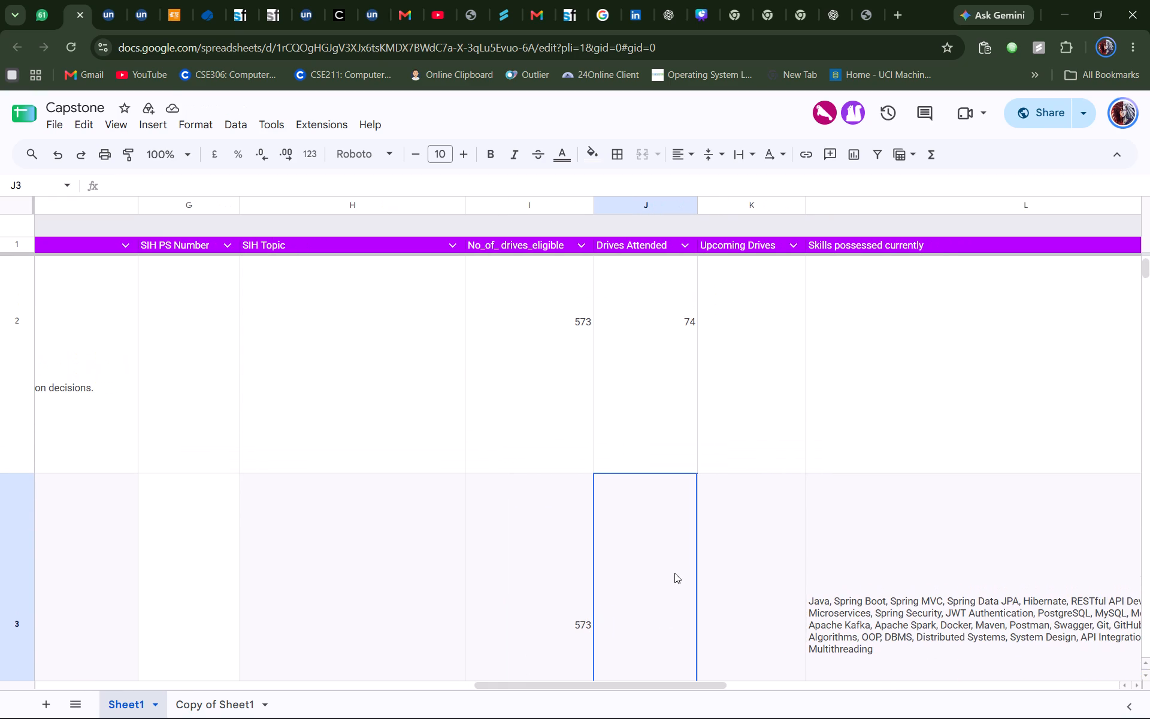
key(1)
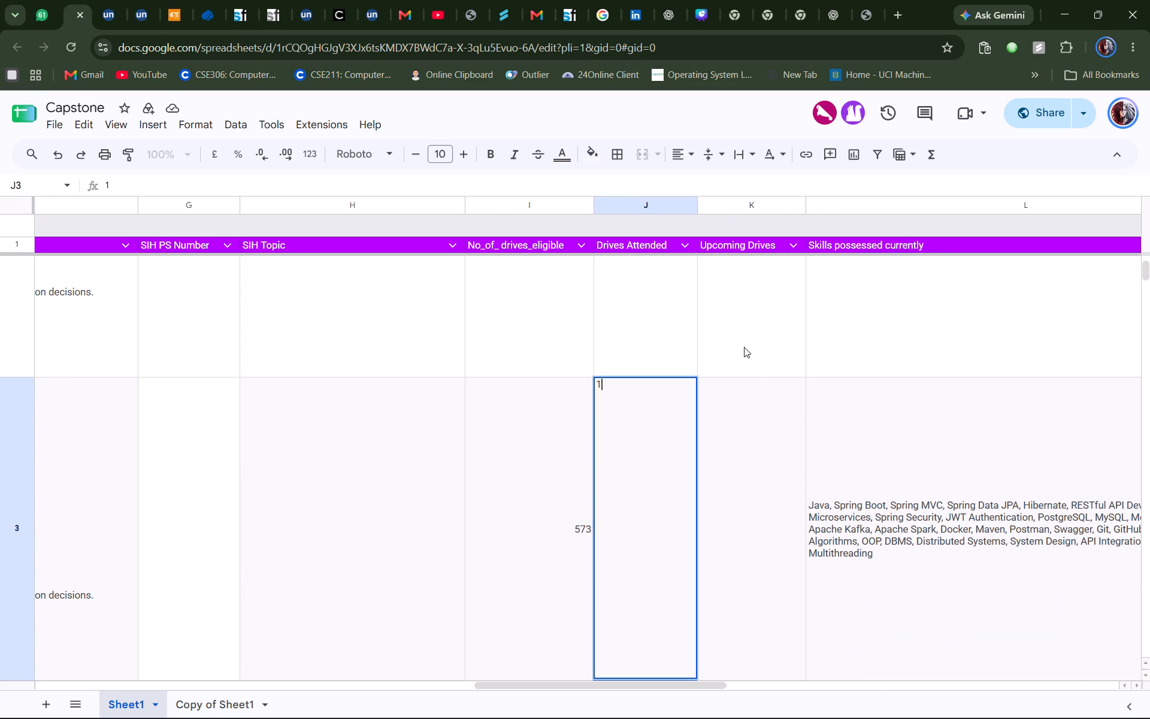
click(744, 347)
Enter N/A in row 3's Upcoming Drives cell.
scroll(744, 347, up, 4)
scroll(744, 347, down, 1)
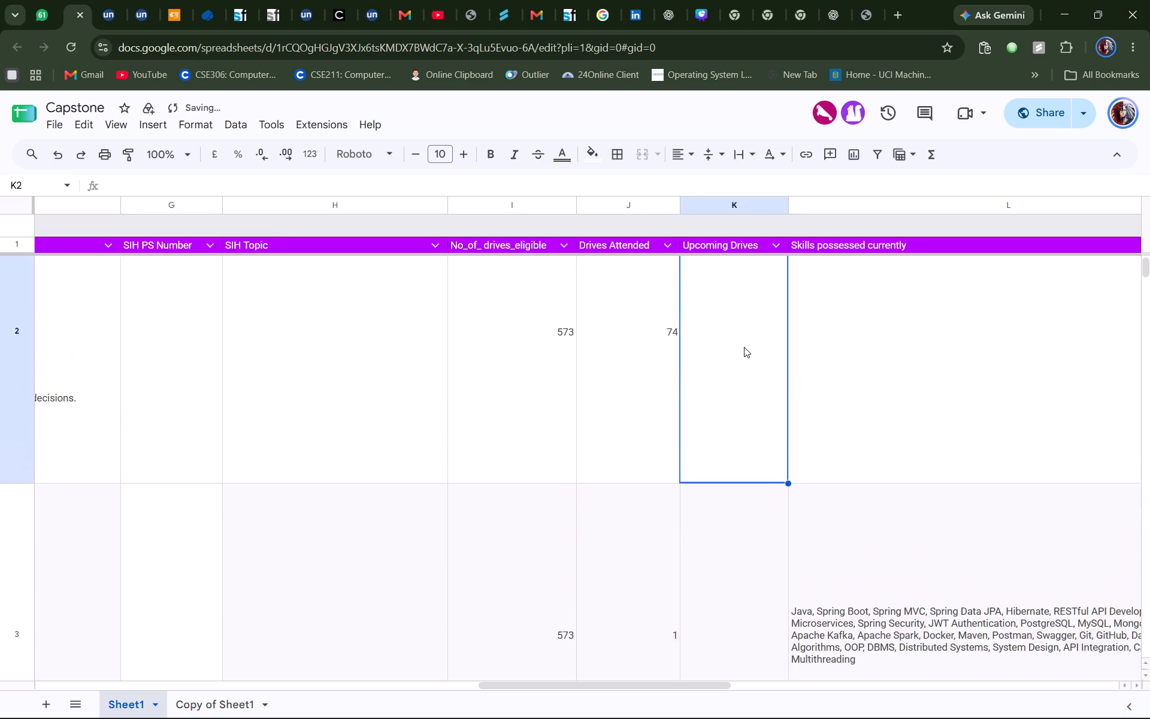
scroll(744, 347, down, 1)
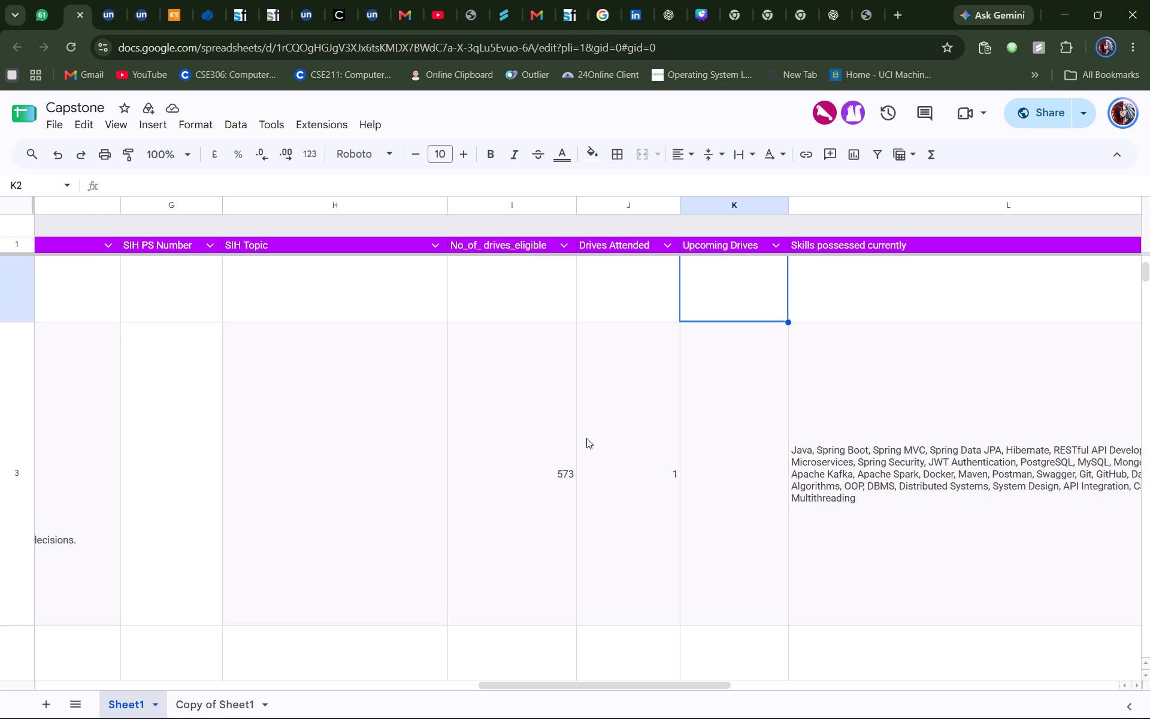
scroll(682, 498, up, 1)
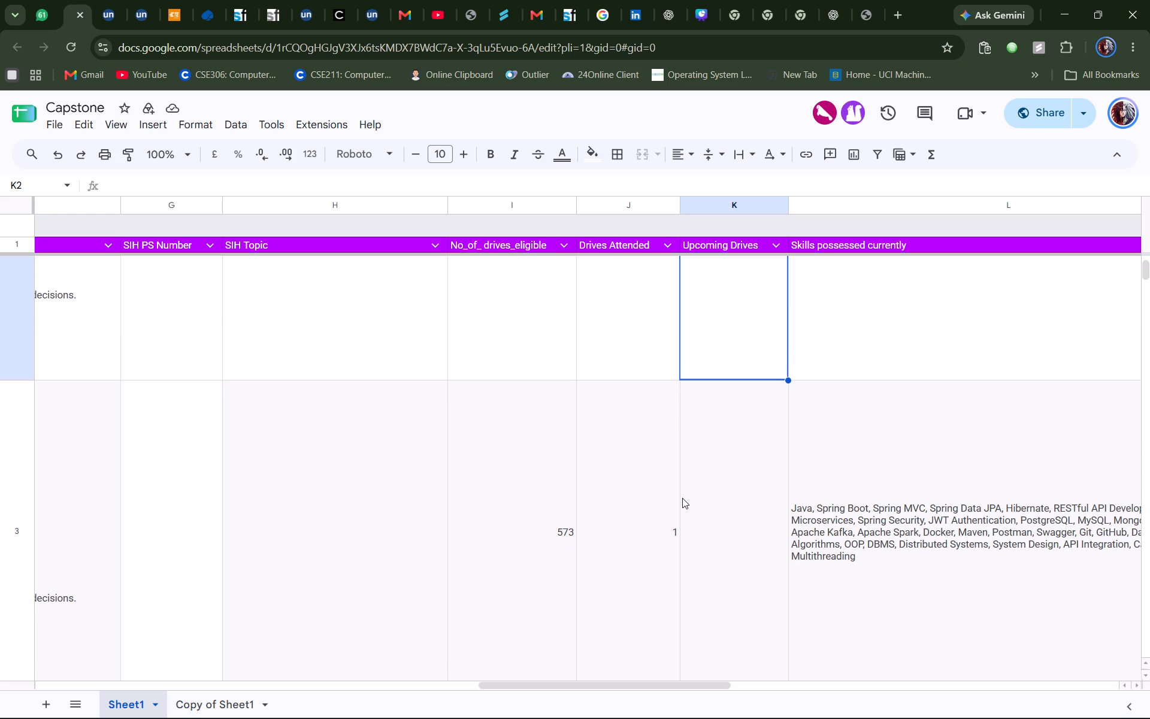
scroll(682, 498, up, 1)
scroll(682, 498, left, 1)
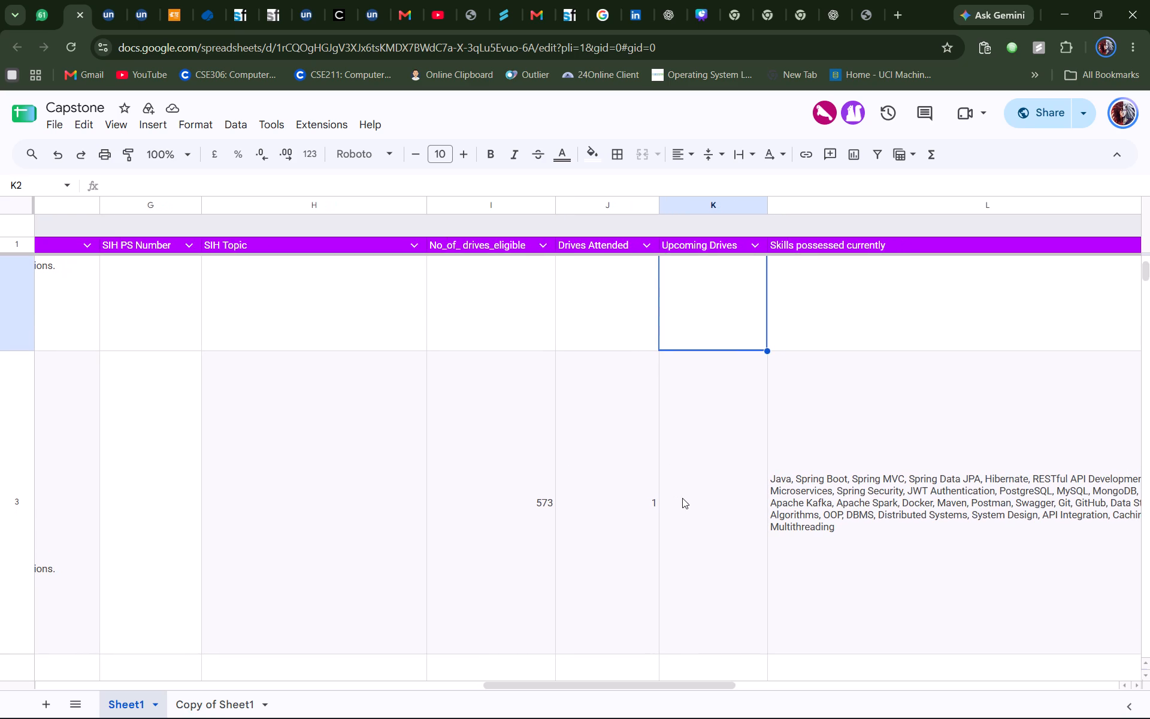
scroll(682, 498, left, 1)
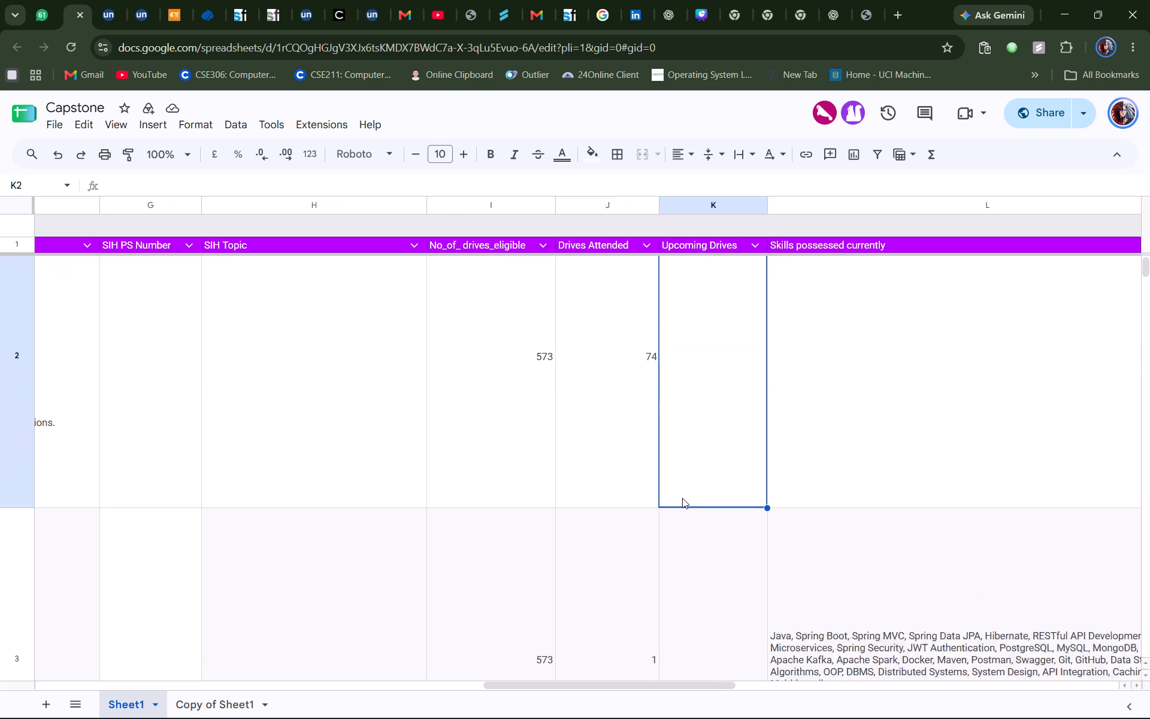
click(694, 487)
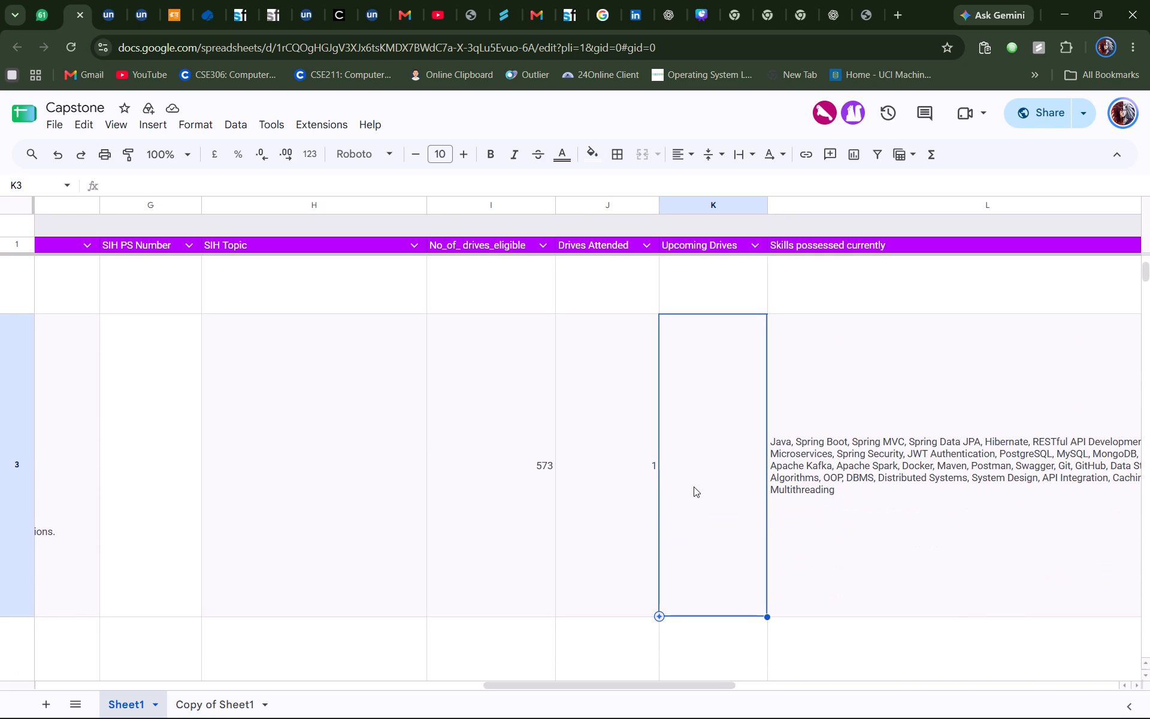
text(N/A)
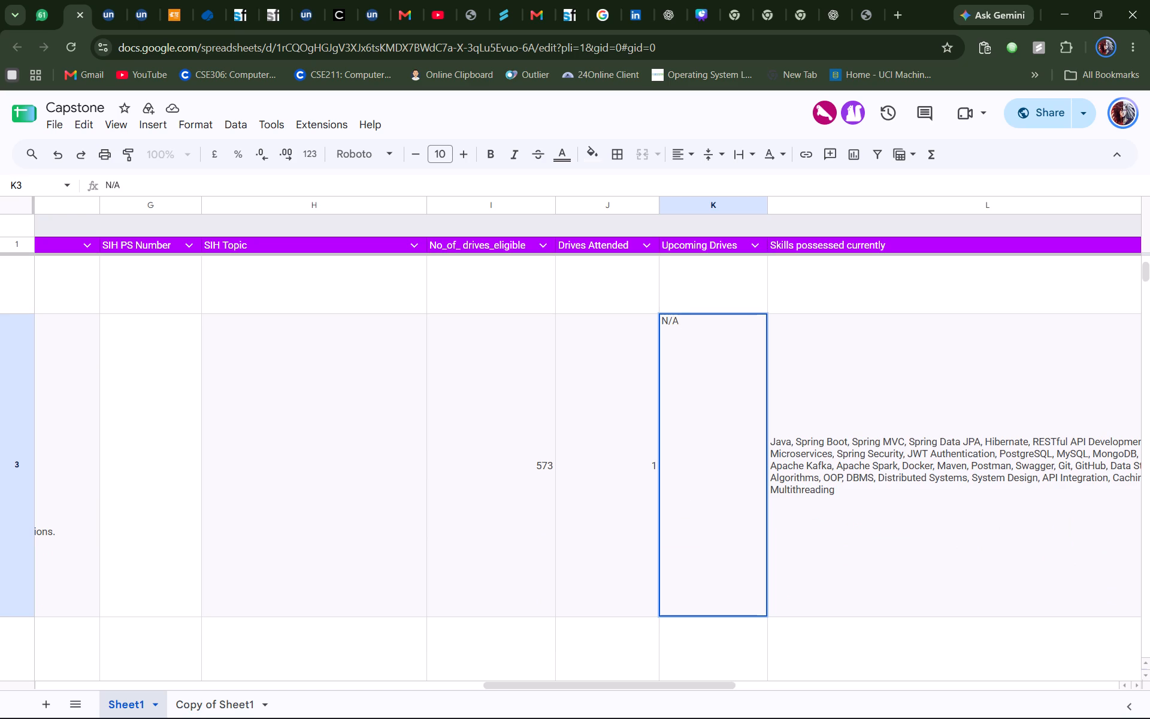
click(784, 385)
Examine rows 2 and 3 across the drive, skills, package and placement columns through to Alumni Profile link.
scroll(710, 303, up, 1)
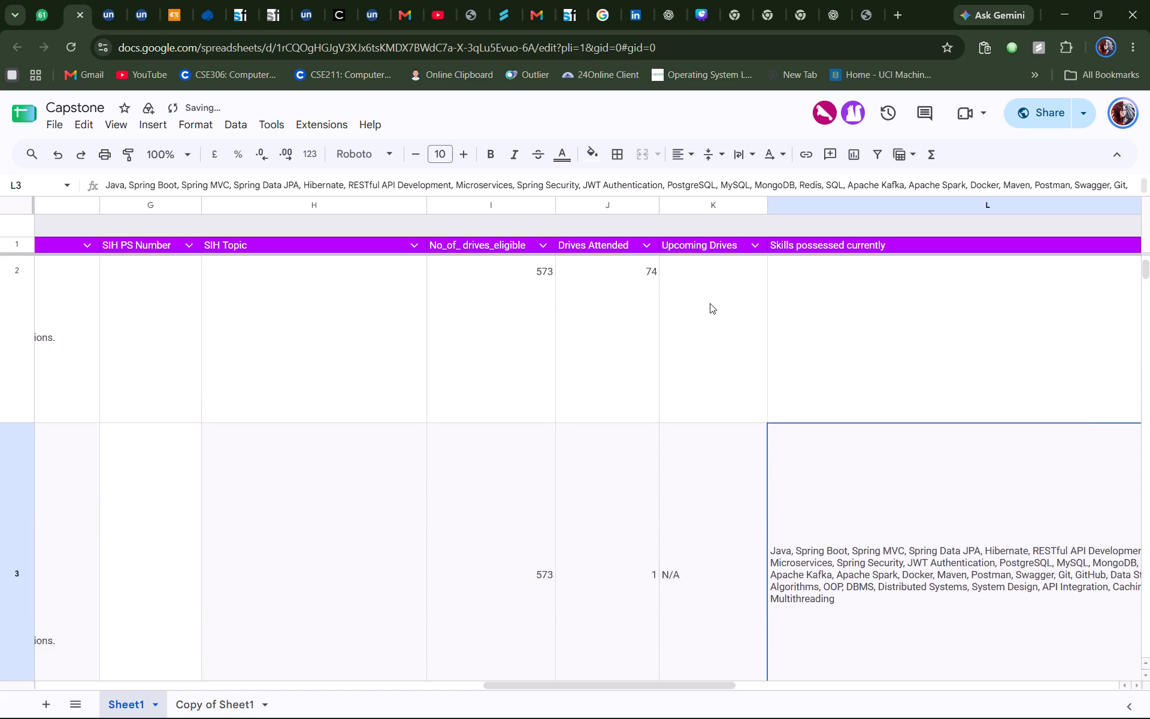
scroll(710, 303, up, 1)
scroll(710, 303, down, 2)
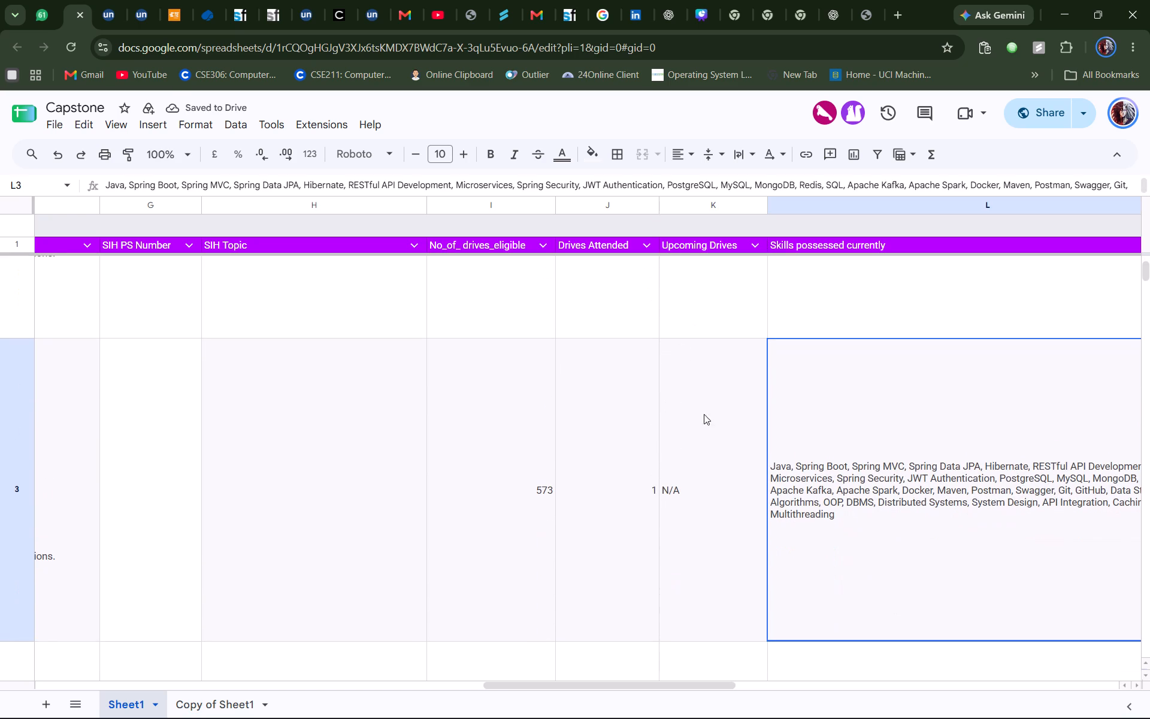
click(713, 417)
scroll(713, 417, left, 7)
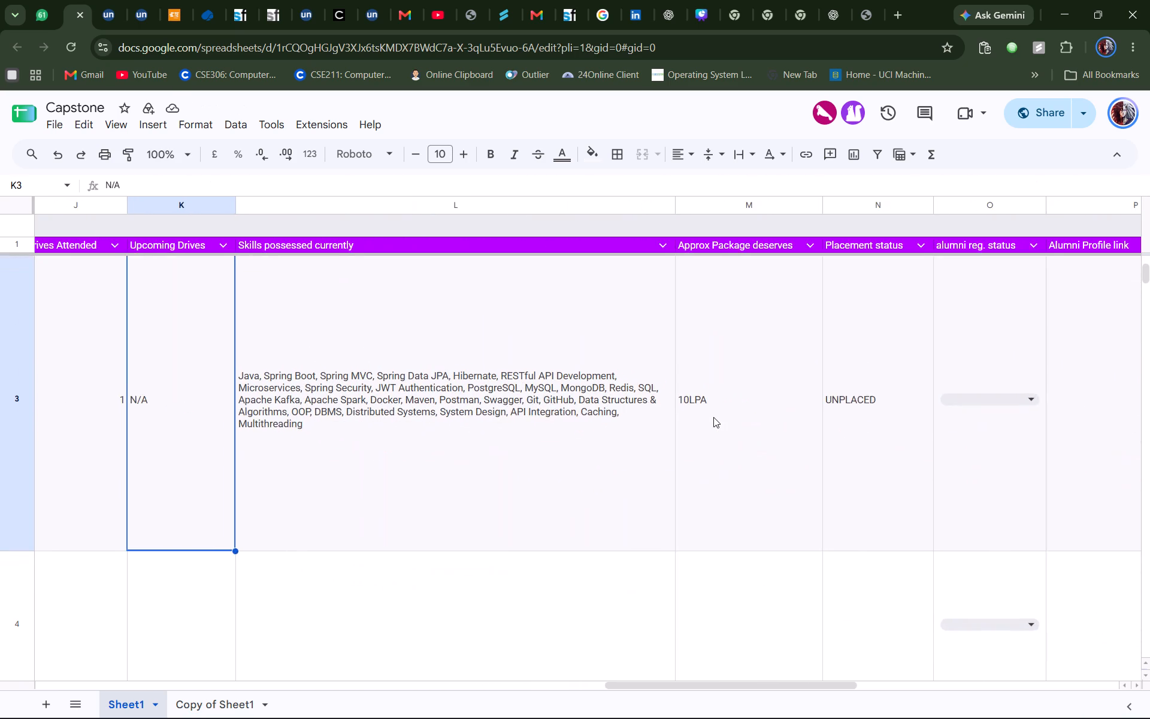
scroll(713, 417, left, 4)
scroll(713, 417, up, 1)
scroll(713, 417, right, 5)
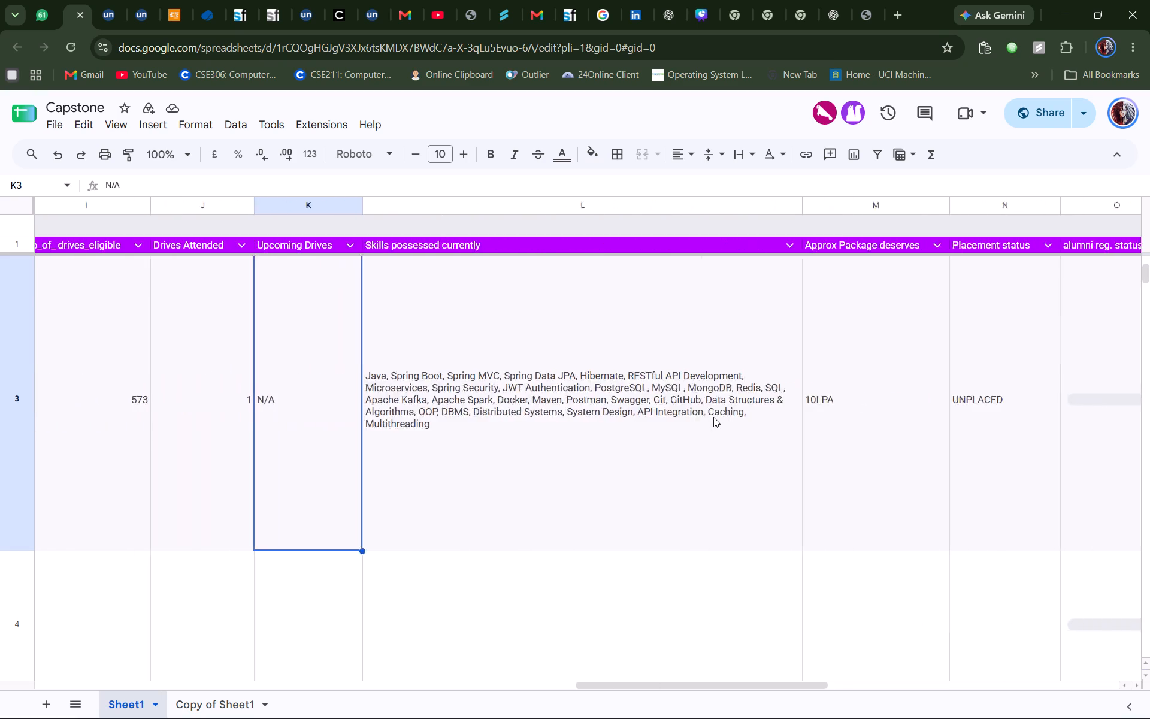
scroll(713, 417, right, 1)
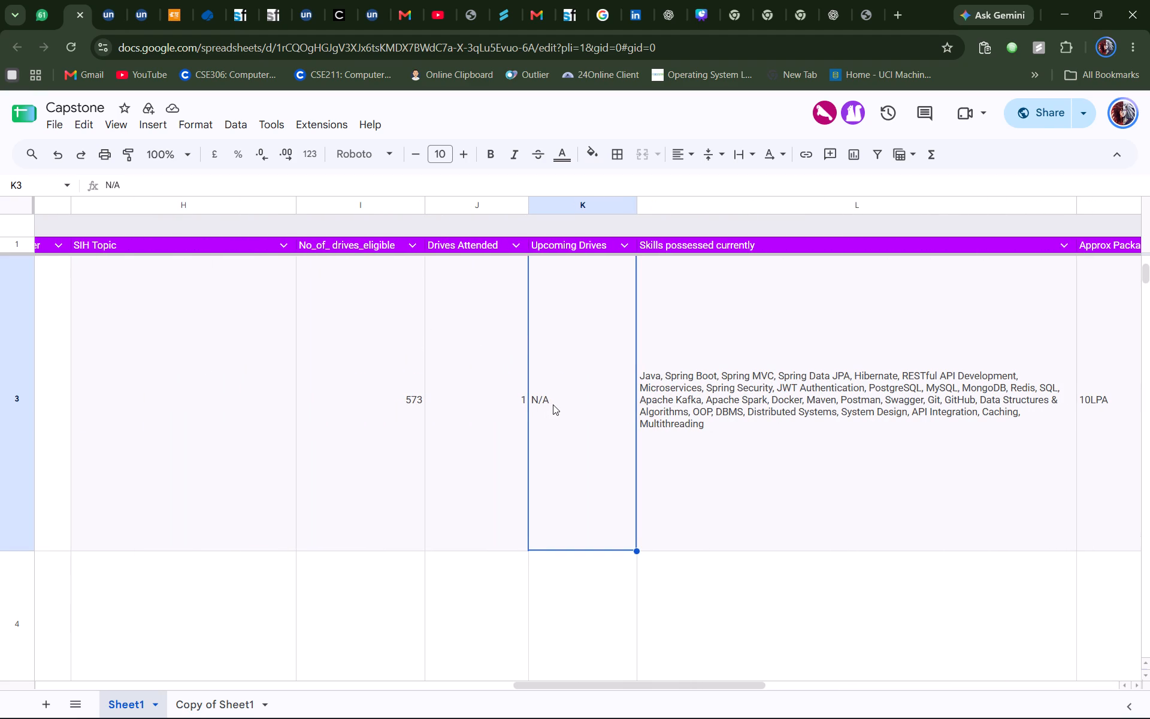
scroll(553, 404, left, 9)
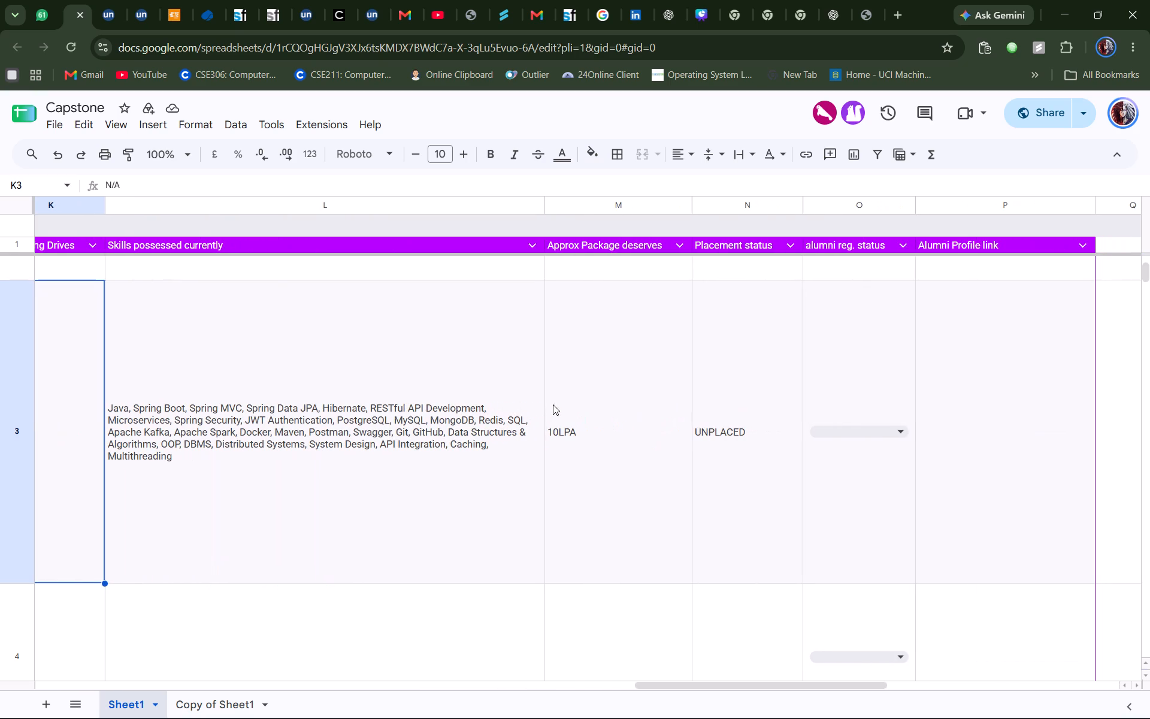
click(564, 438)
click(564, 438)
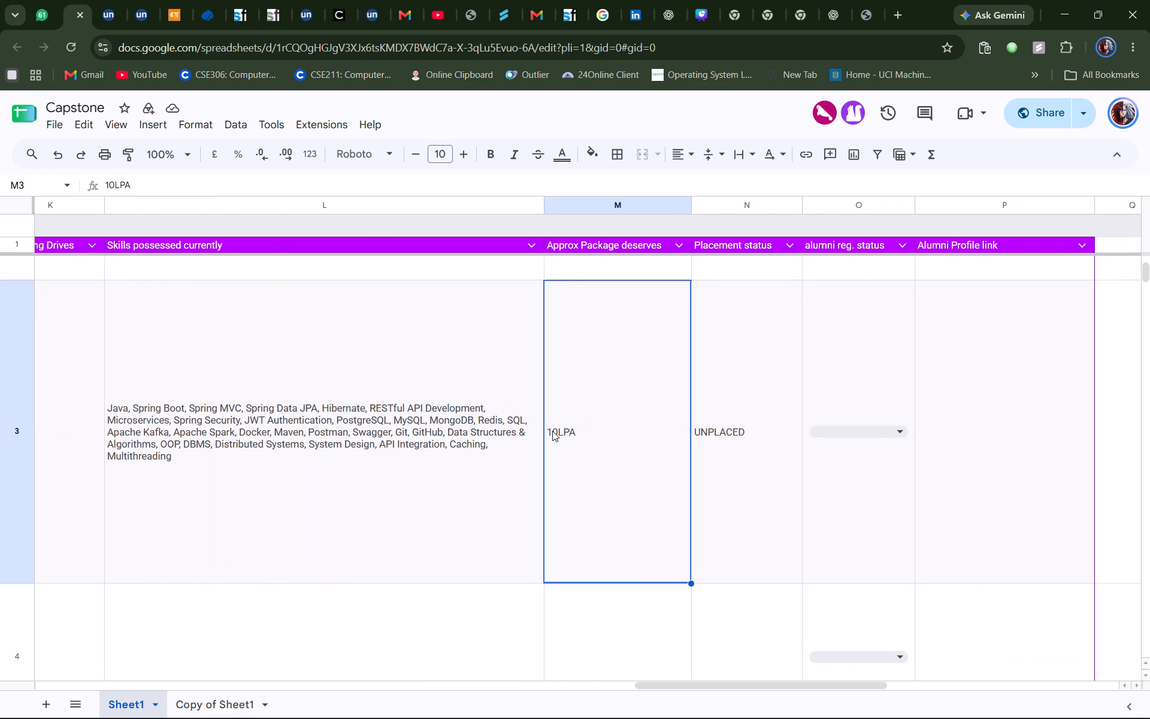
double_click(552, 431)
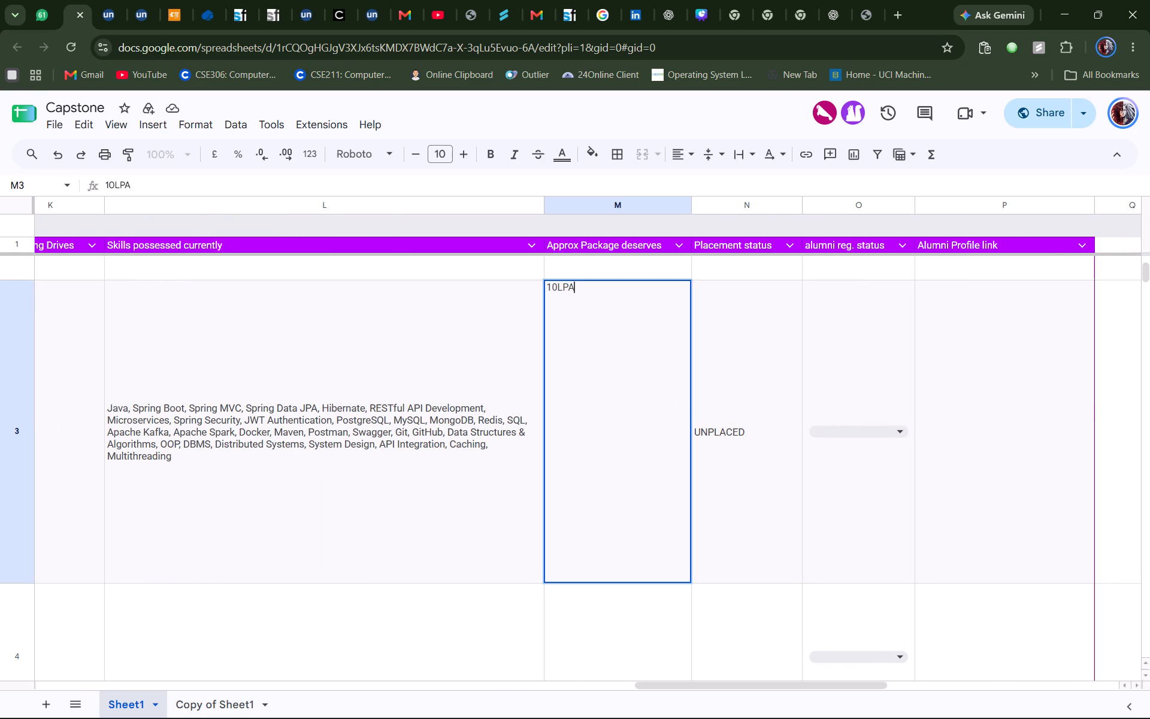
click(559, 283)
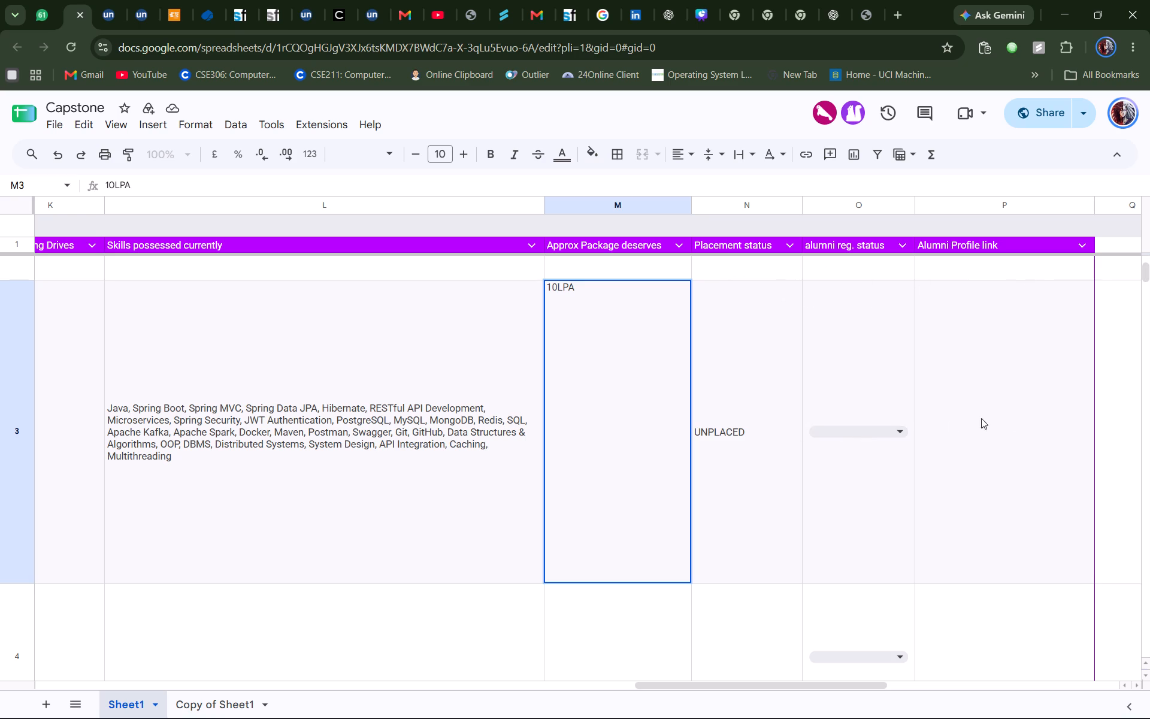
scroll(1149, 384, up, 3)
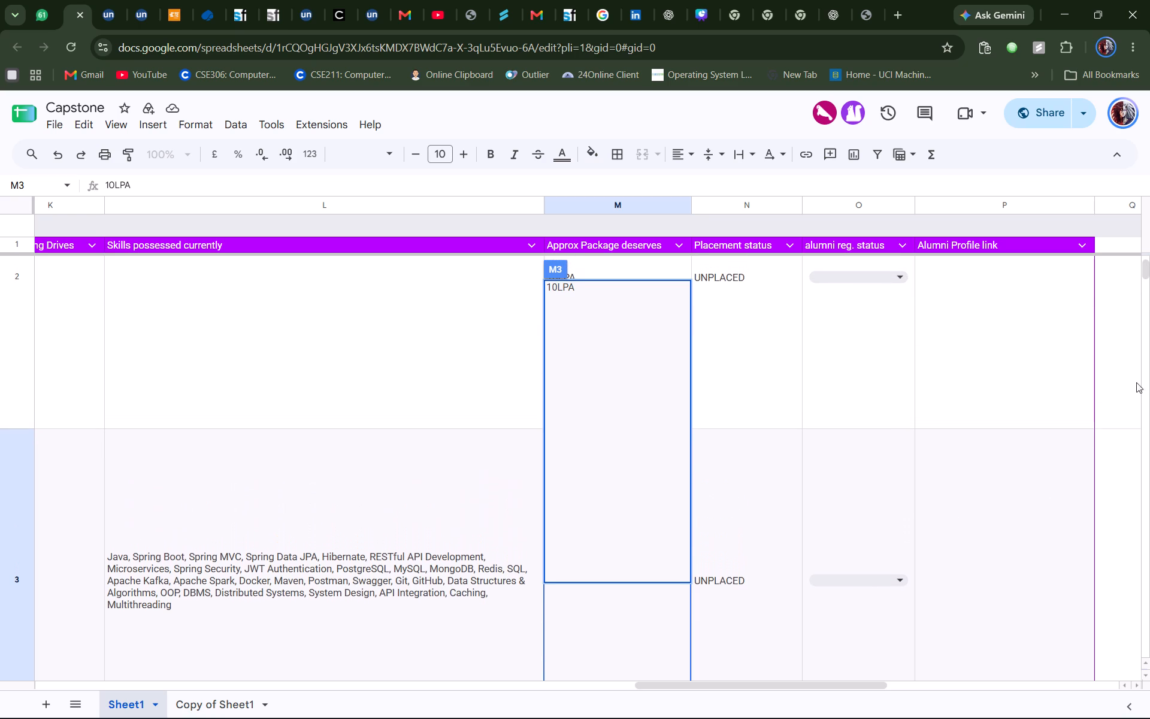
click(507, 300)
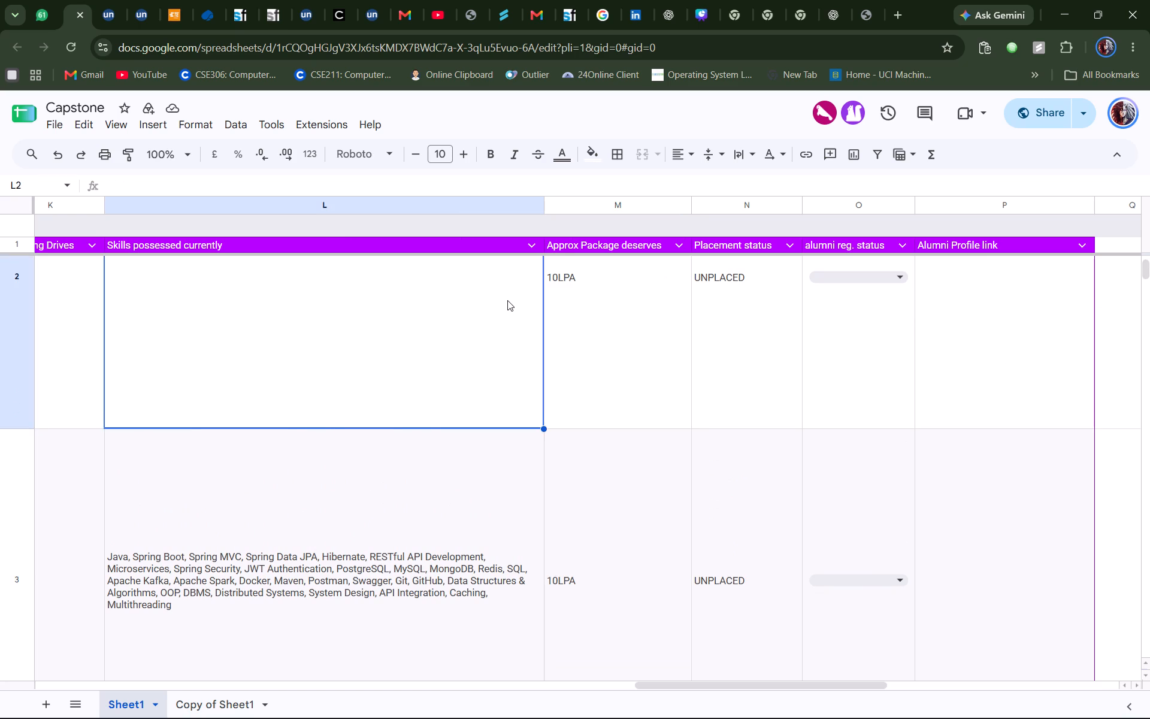
Examine the rows for students 3 to 5, from the name and project columns across to the drive and skills columns.
scroll(507, 300, down, 3)
scroll(507, 300, right, 9)
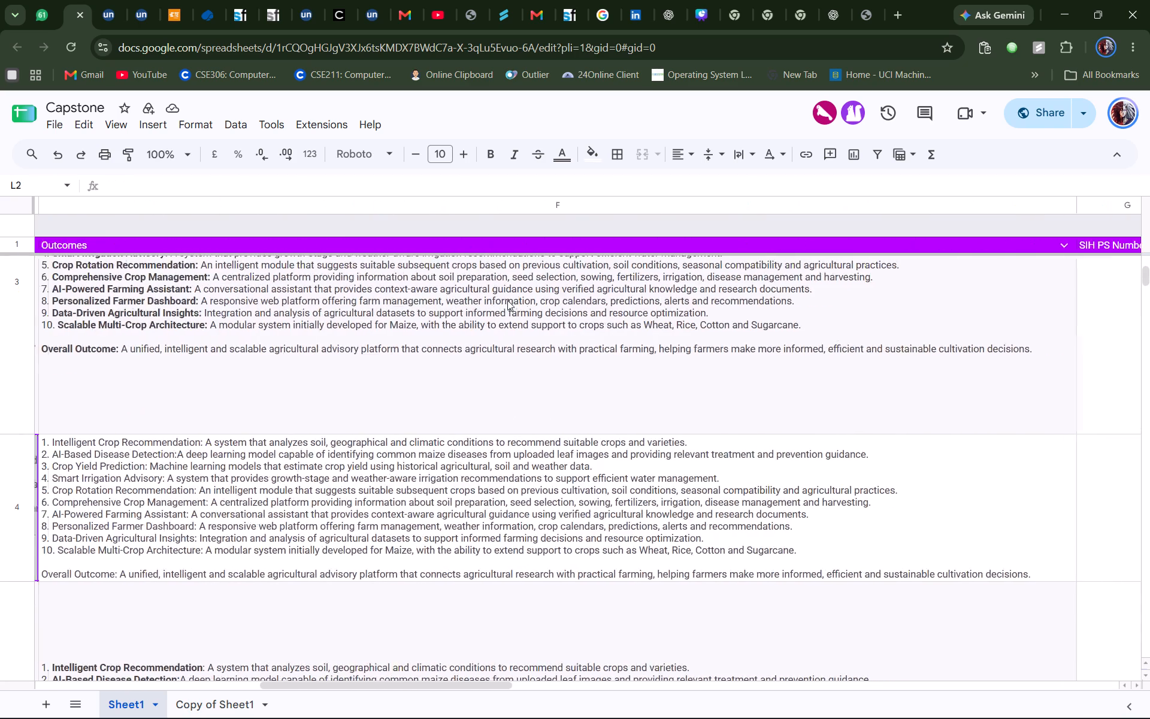
scroll(507, 300, right, 3)
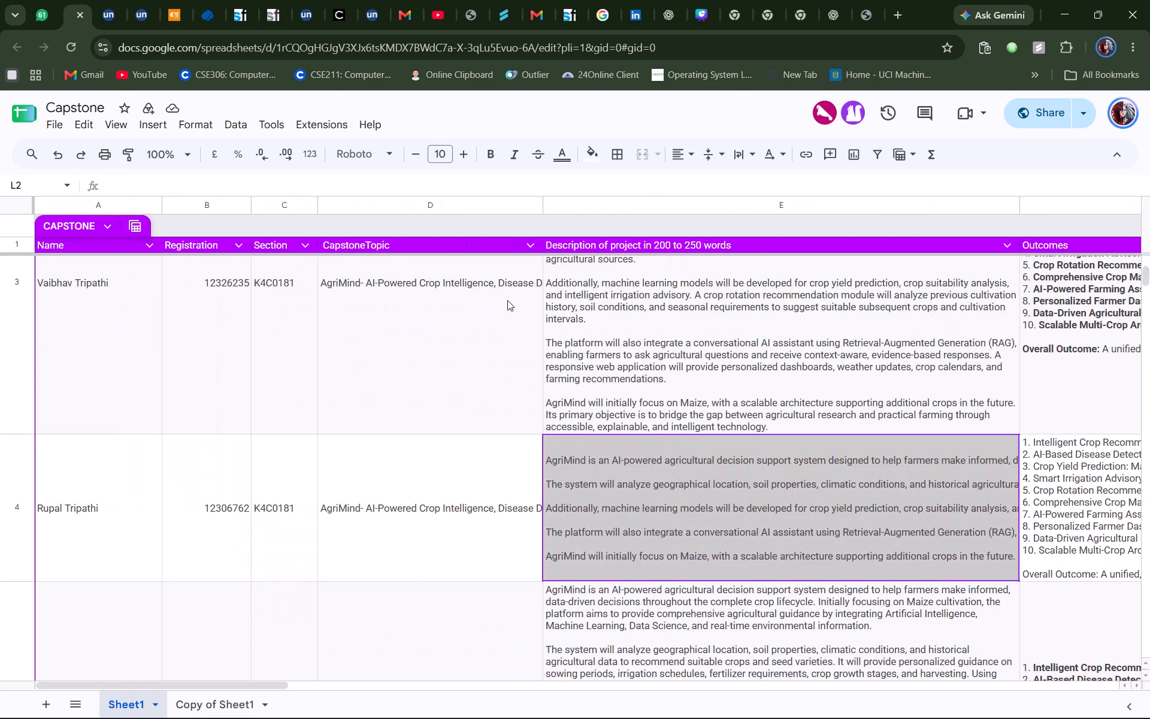
scroll(525, 452, down, 4)
scroll(525, 452, left, 2)
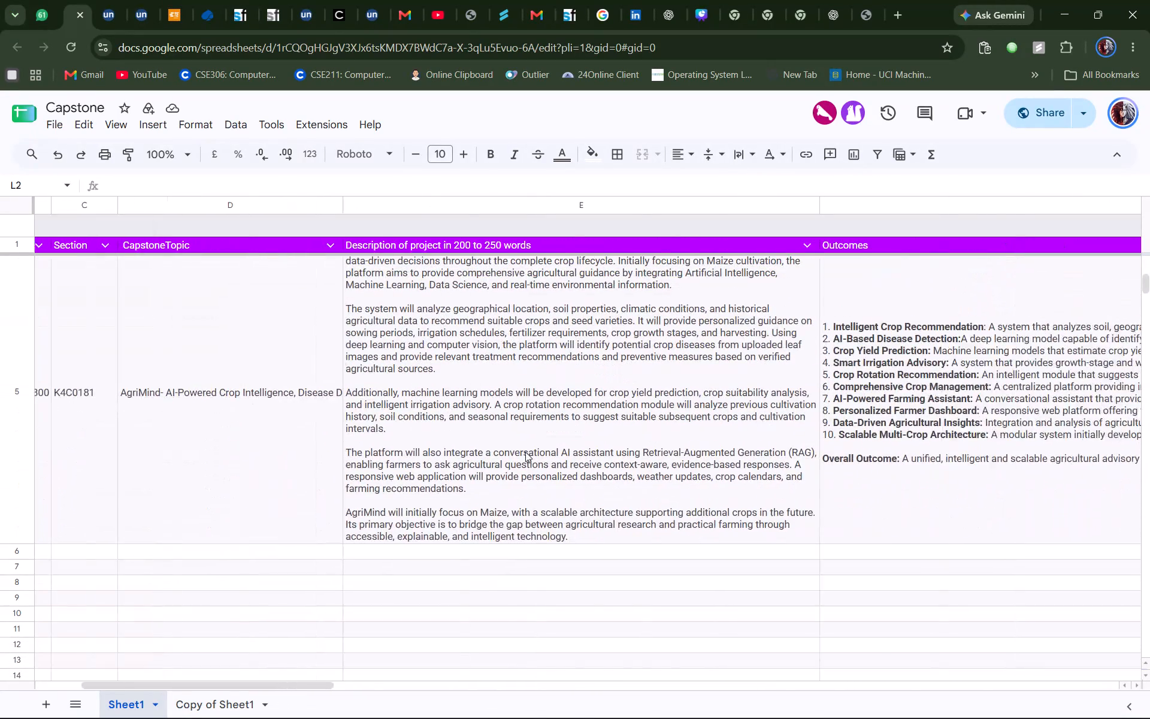
scroll(525, 452, left, 11)
scroll(525, 452, up, 3)
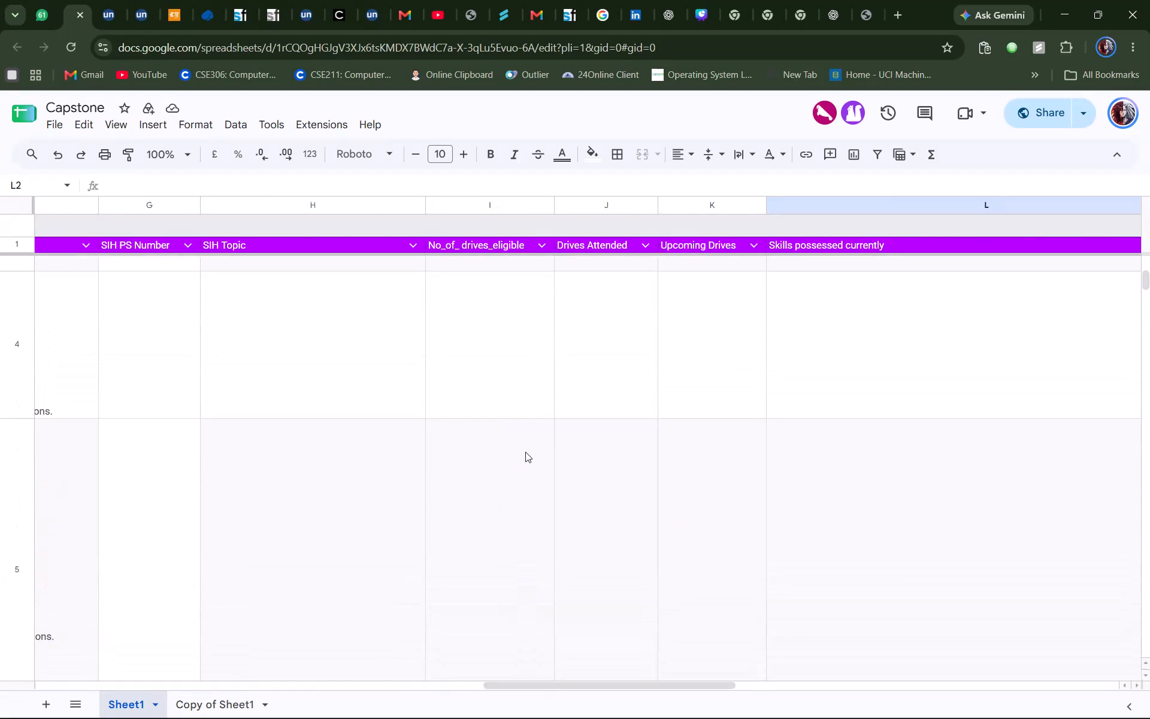
scroll(525, 452, right, 1)
scroll(525, 452, up, 5)
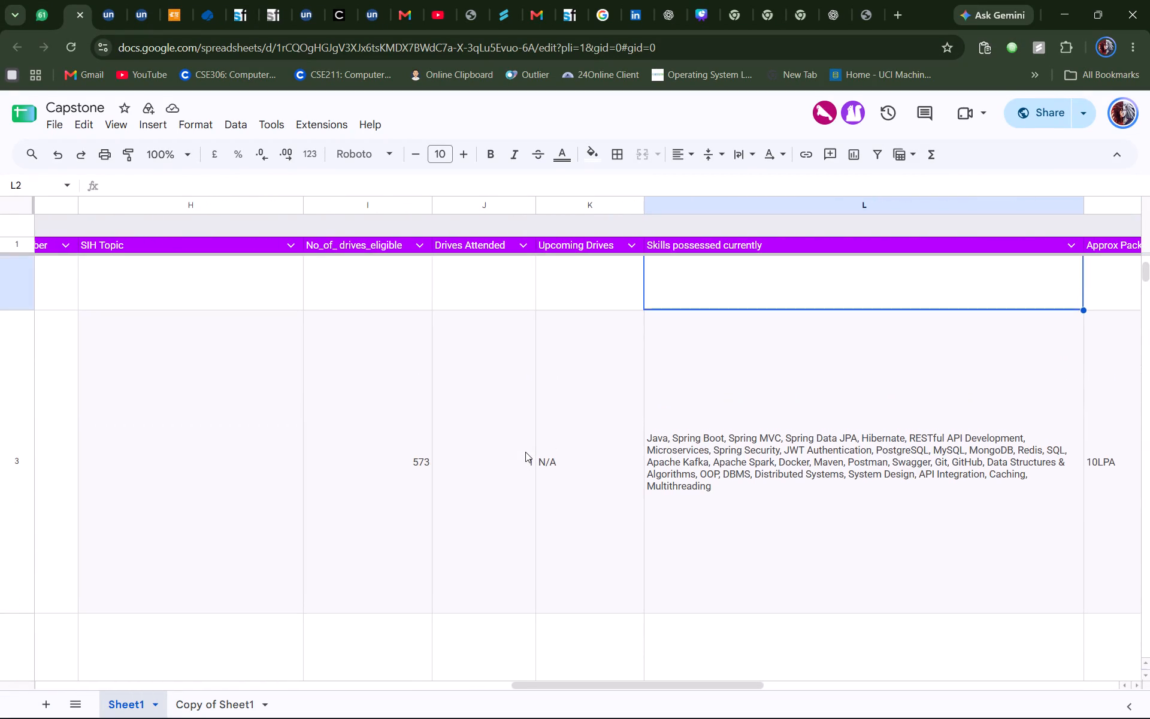
scroll(525, 452, up, 3)
Change row 3's Approx Package deserves value to 15LPA.
scroll(525, 452, down, 1)
scroll(525, 452, left, 1)
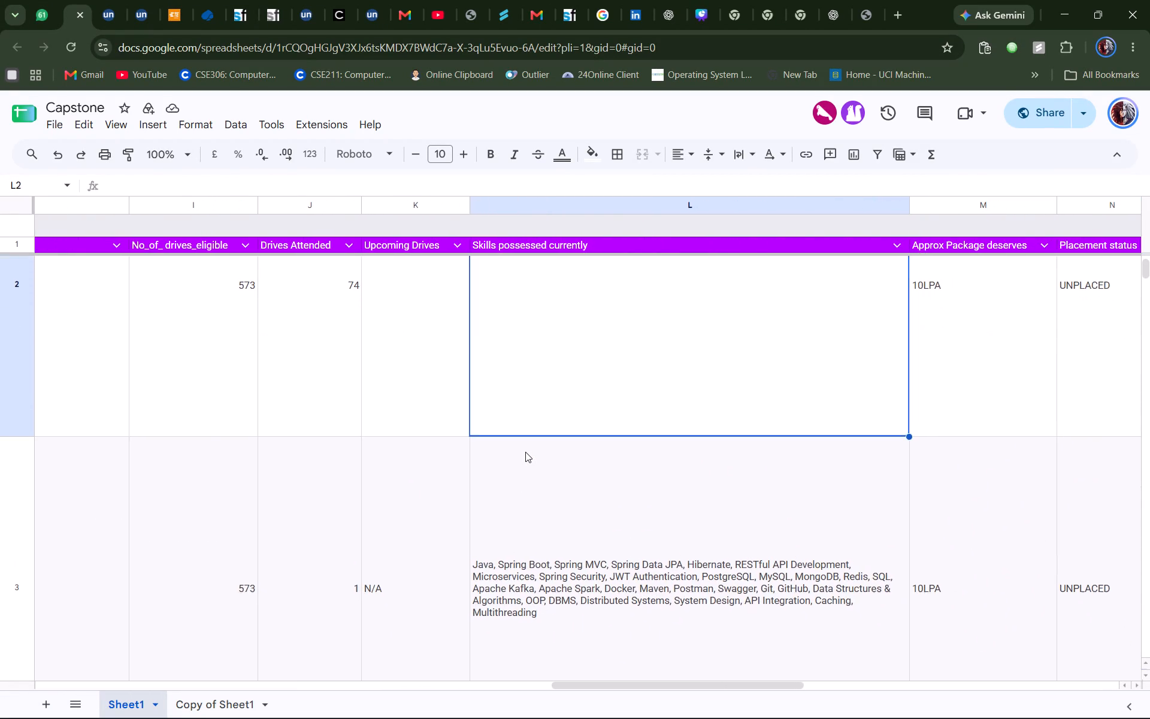
scroll(525, 452, left, 3)
scroll(525, 452, down, 3)
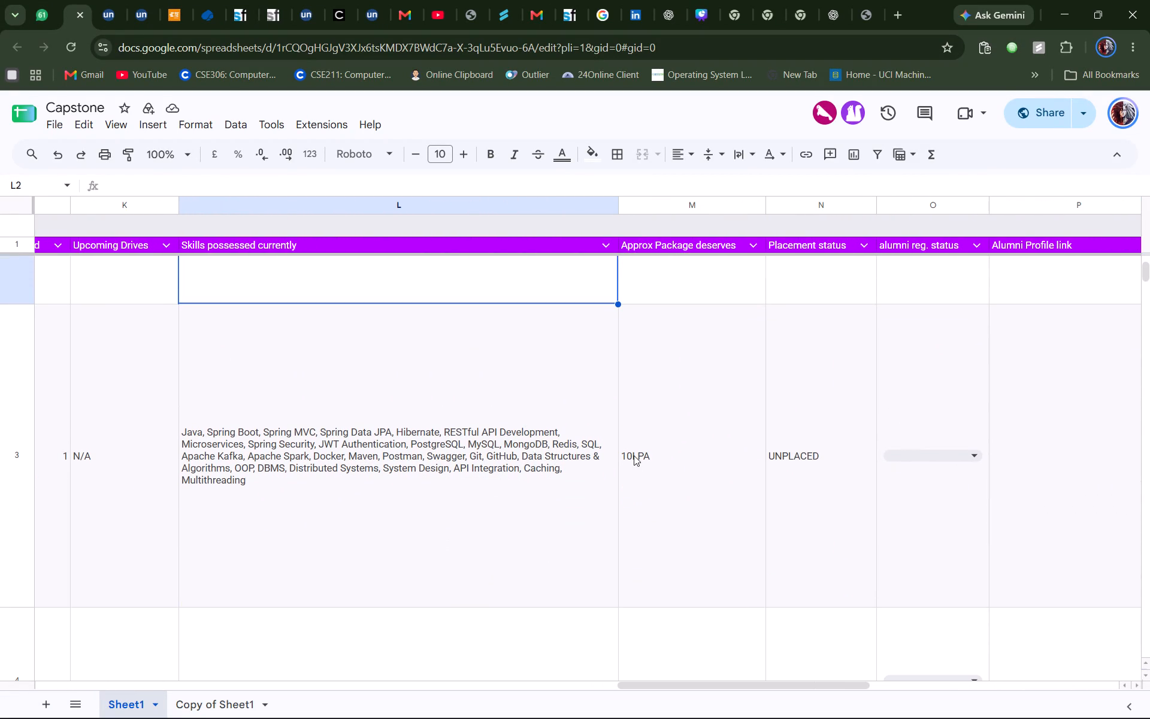
click(634, 455)
double_click(634, 455)
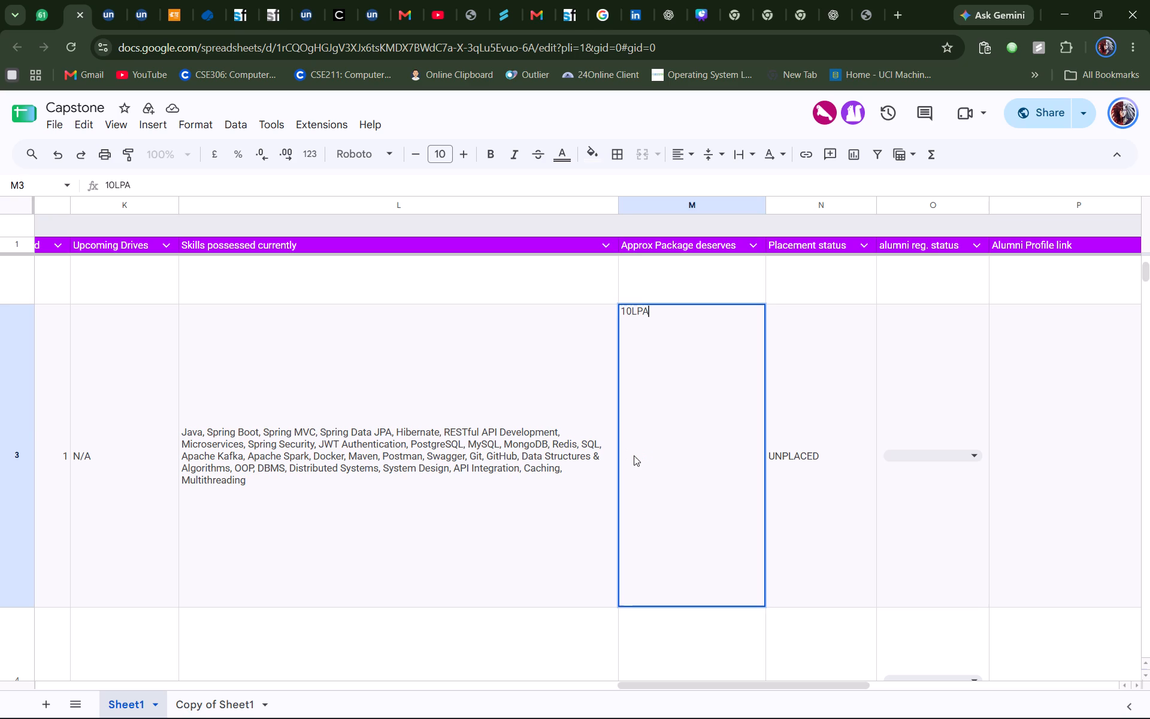
key(Left)
click(632, 312)
key(BackSpace)
key(5)
click(589, 443)
Enter HI in row 5's Skills possessed currently cell.
scroll(589, 443, down, 5)
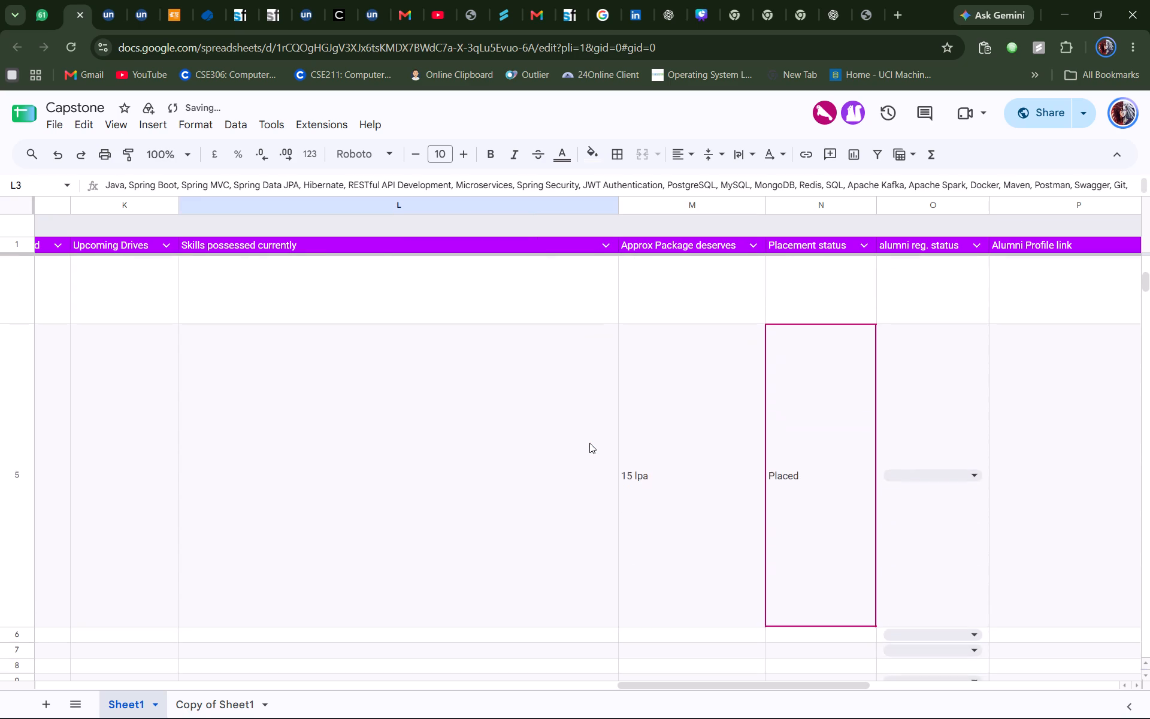
scroll(589, 443, down, 2)
scroll(589, 443, right, 2)
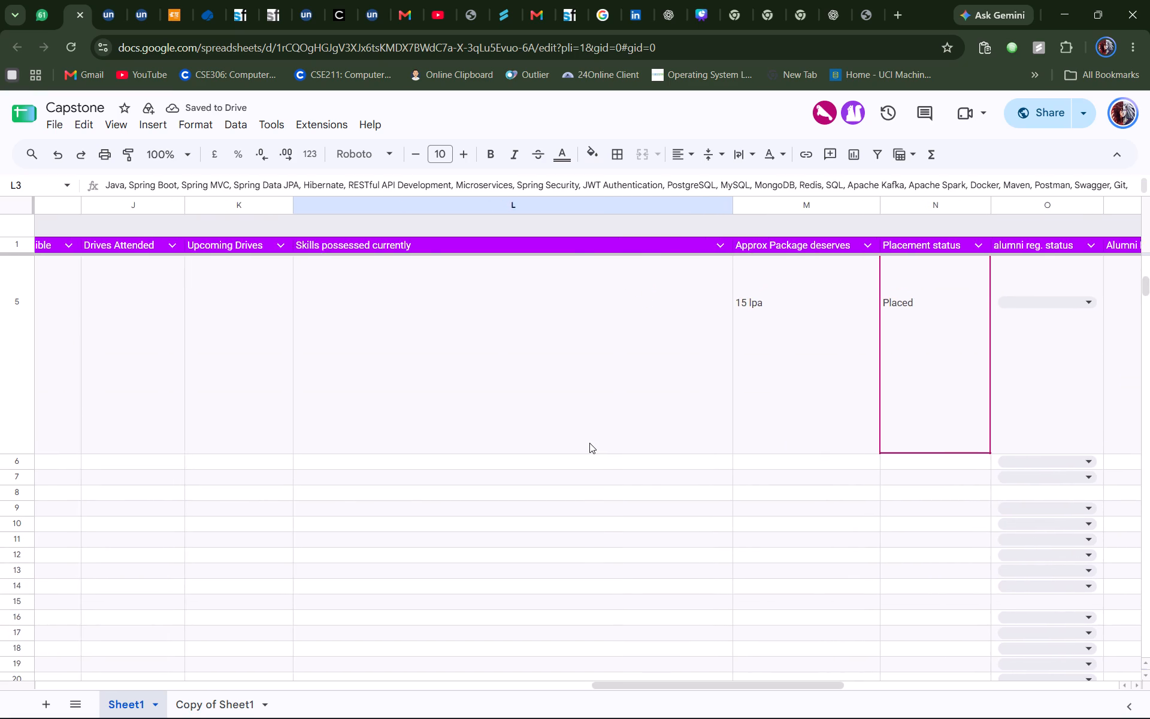
scroll(589, 443, right, 8)
scroll(589, 443, up, 1)
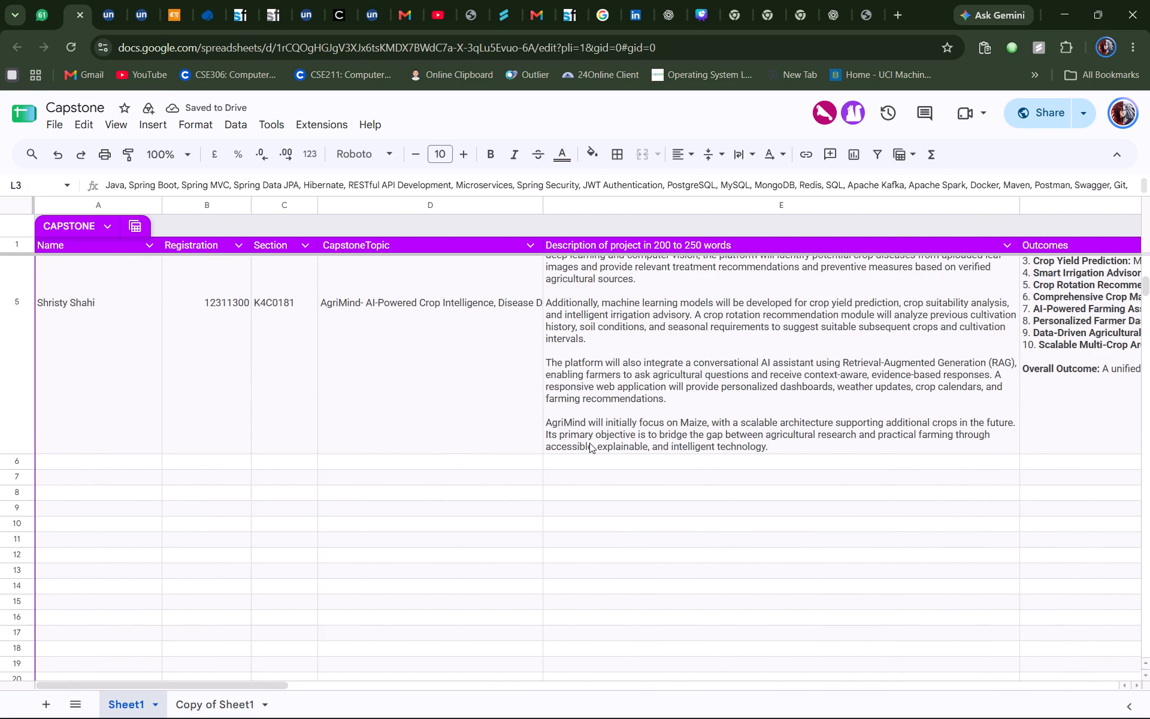
scroll(589, 443, up, 2)
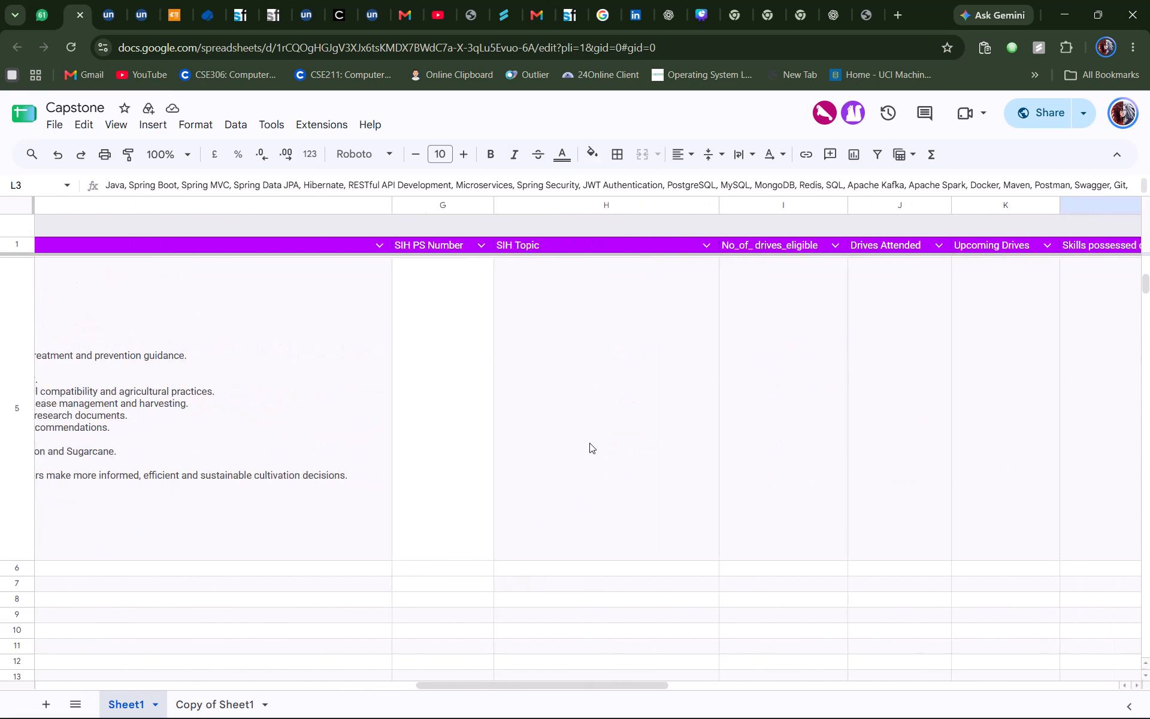
scroll(589, 443, up, 1)
click(583, 451)
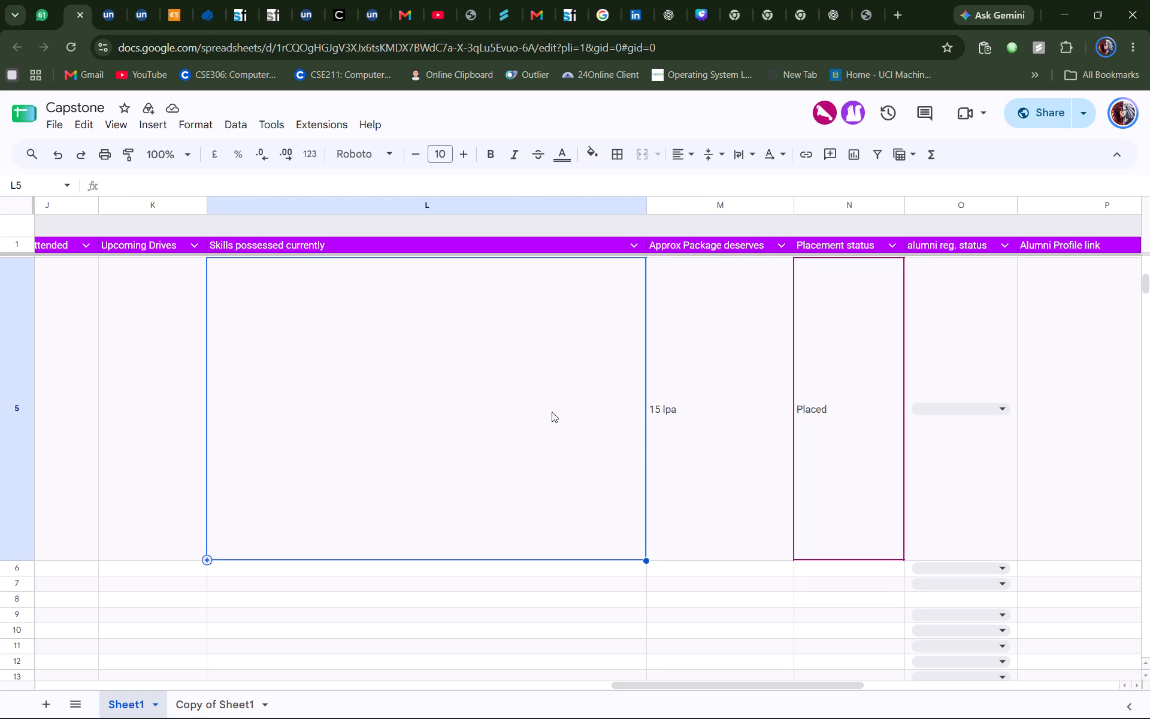
text(HI)
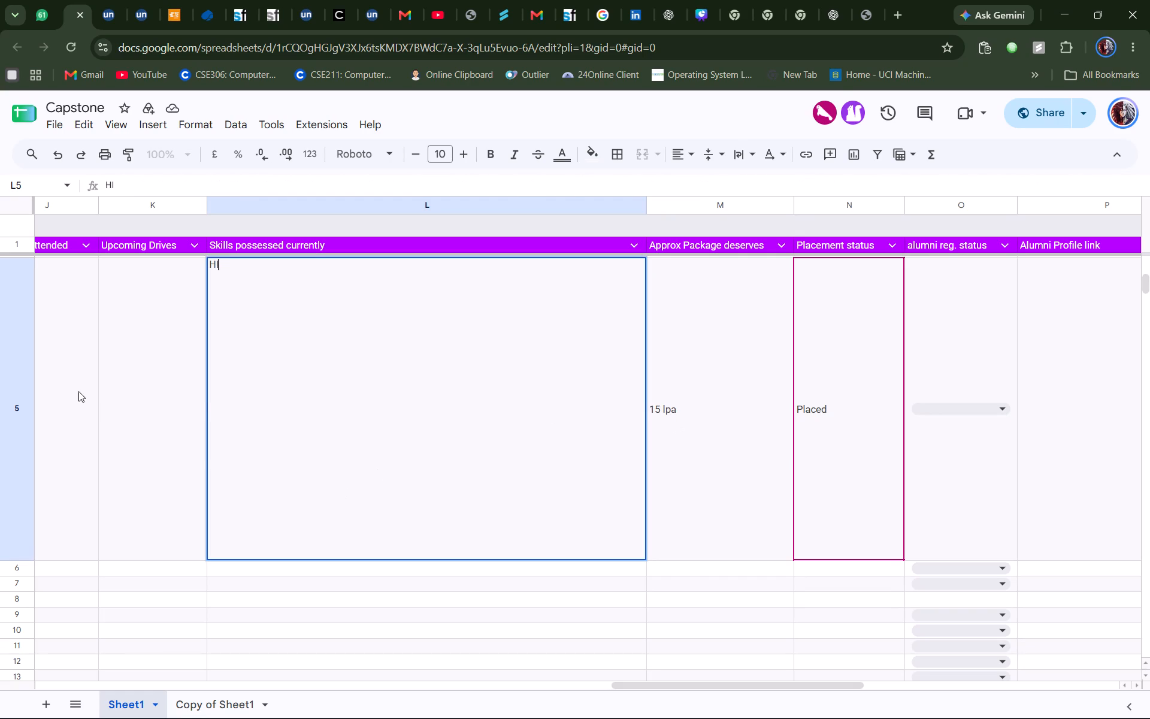
click(78, 391)
Enter 1 in row 5's Drives Attended cell.
click(153, 387)
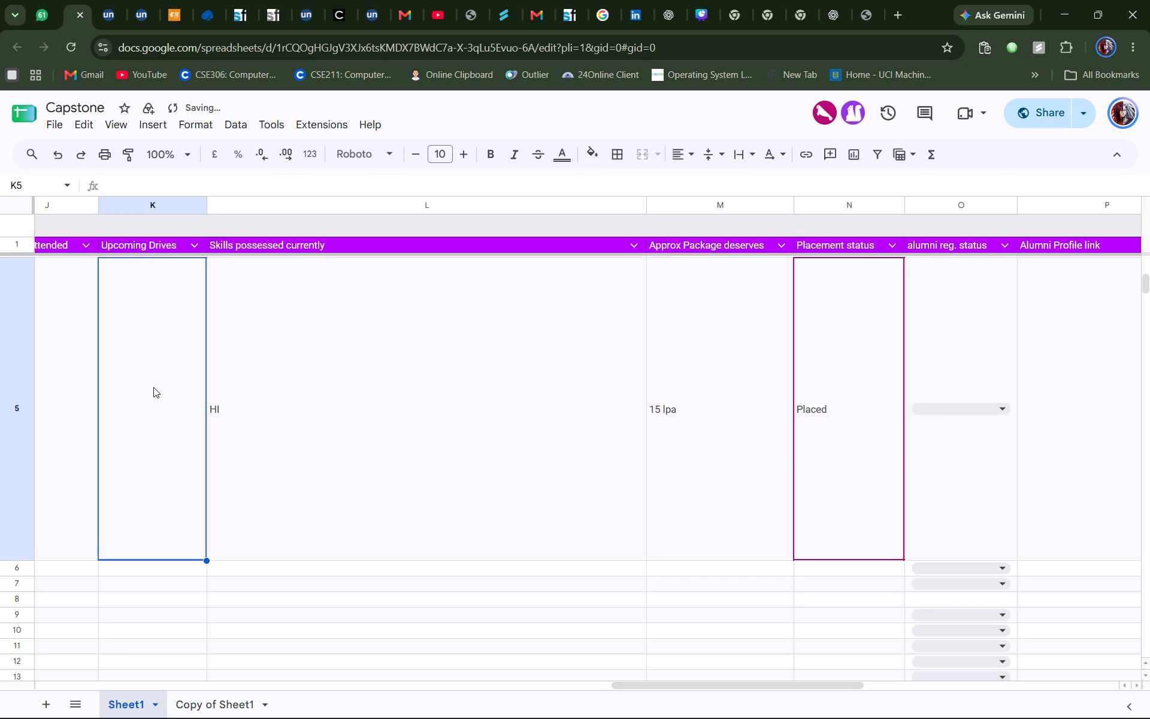
scroll(153, 387, right, 5)
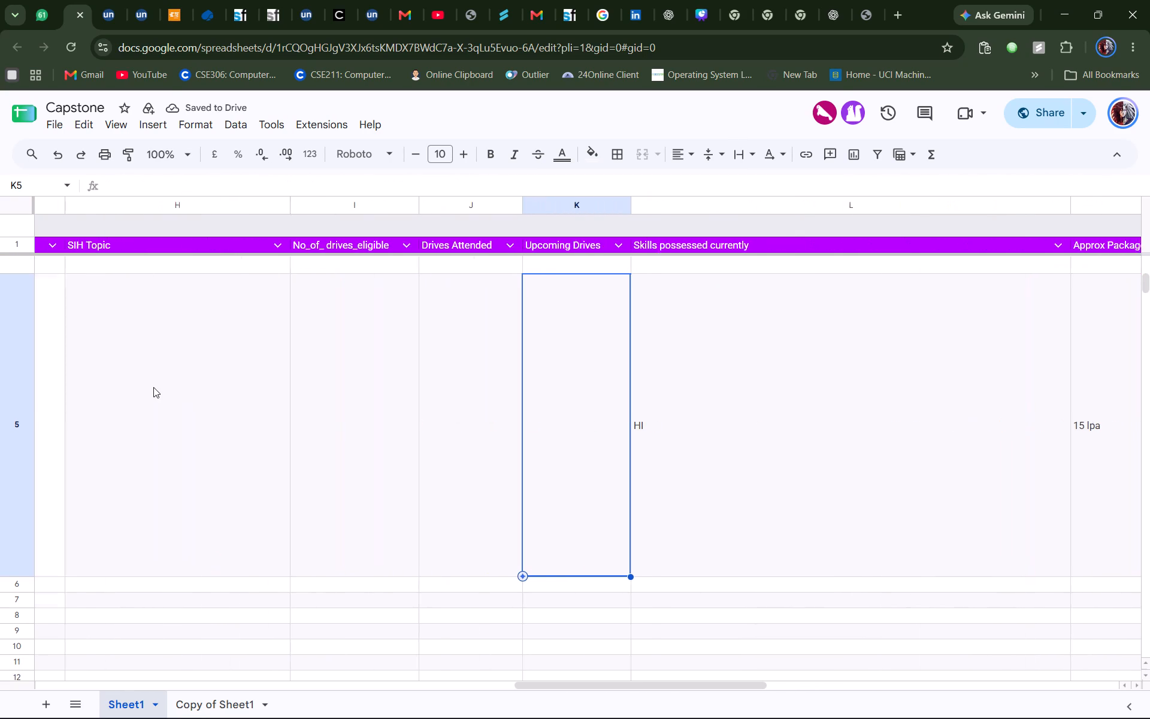
scroll(153, 387, right, 1)
scroll(153, 387, up, 1)
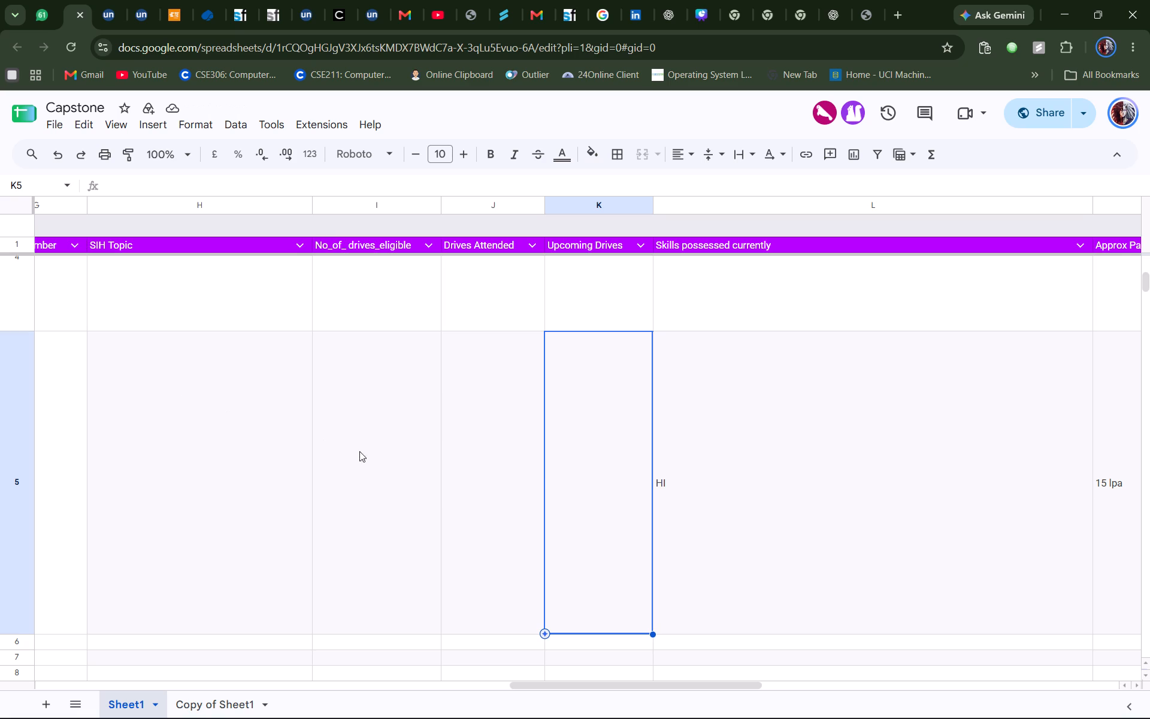
click(389, 461)
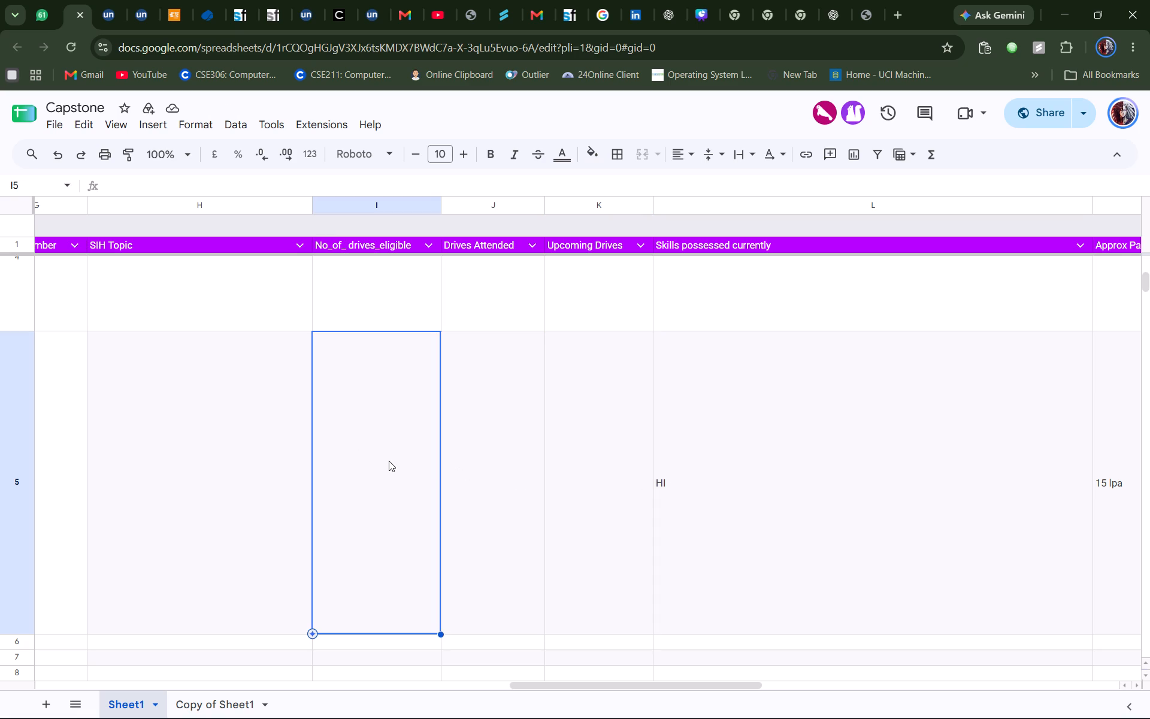
click(464, 478)
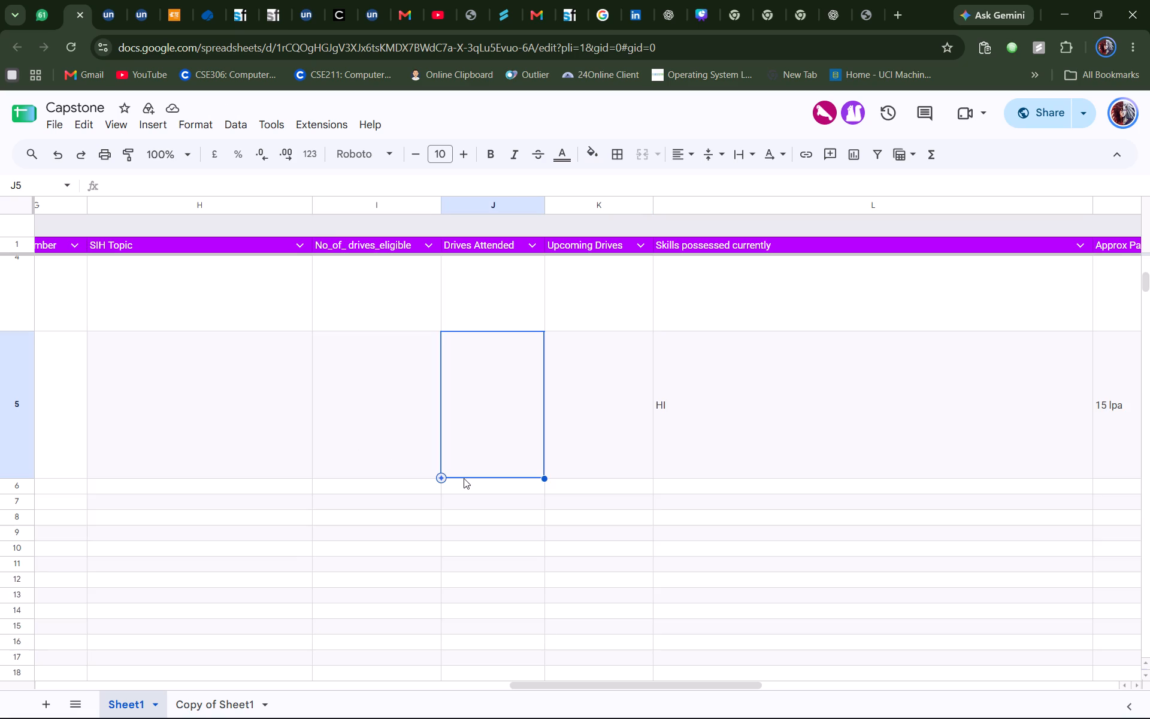
key(1)
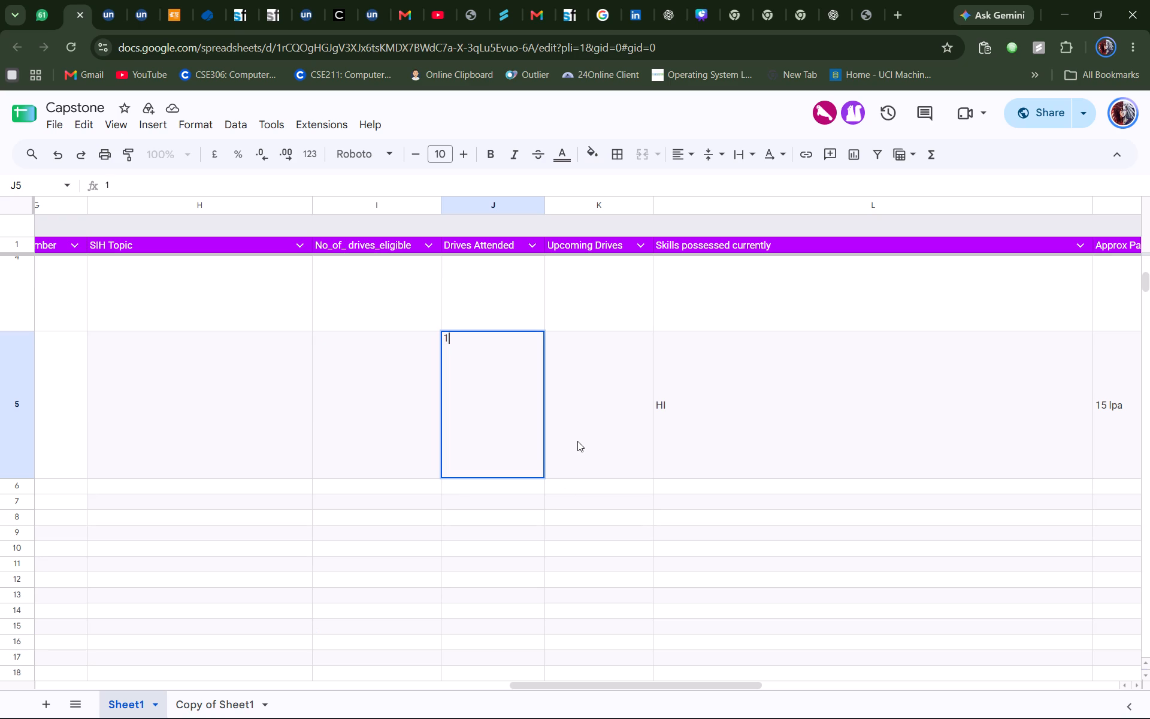
Enter N/A in row 5's Upcoming Drives cell.
click(577, 441)
text(N.)
key(BackSpace)
key(slash)
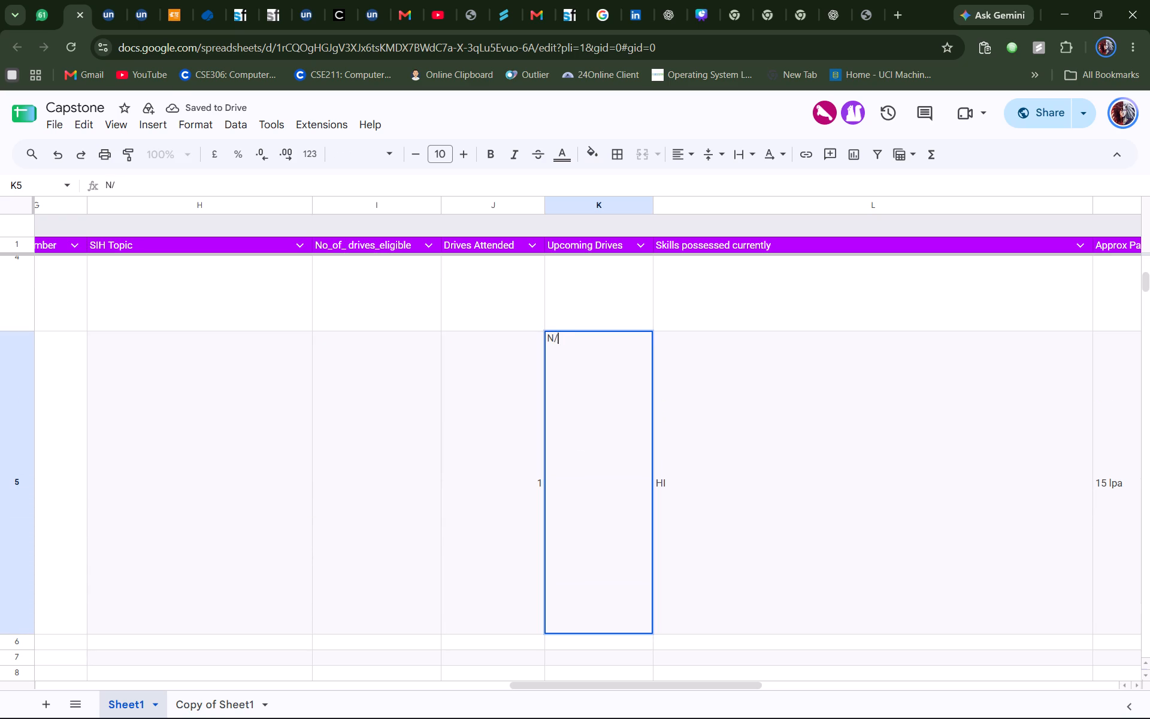
key(a)
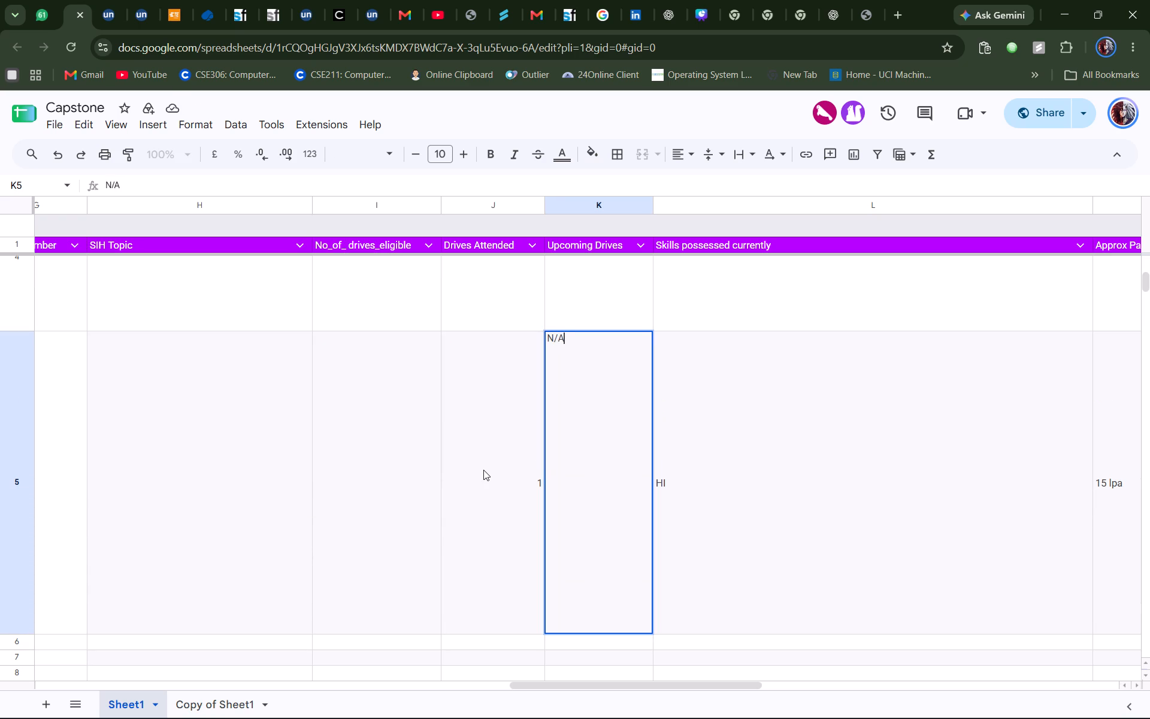
click(483, 470)
Examine rows 3 to 5 across the drive, skills, package, outcomes and project description columns.
click(410, 458)
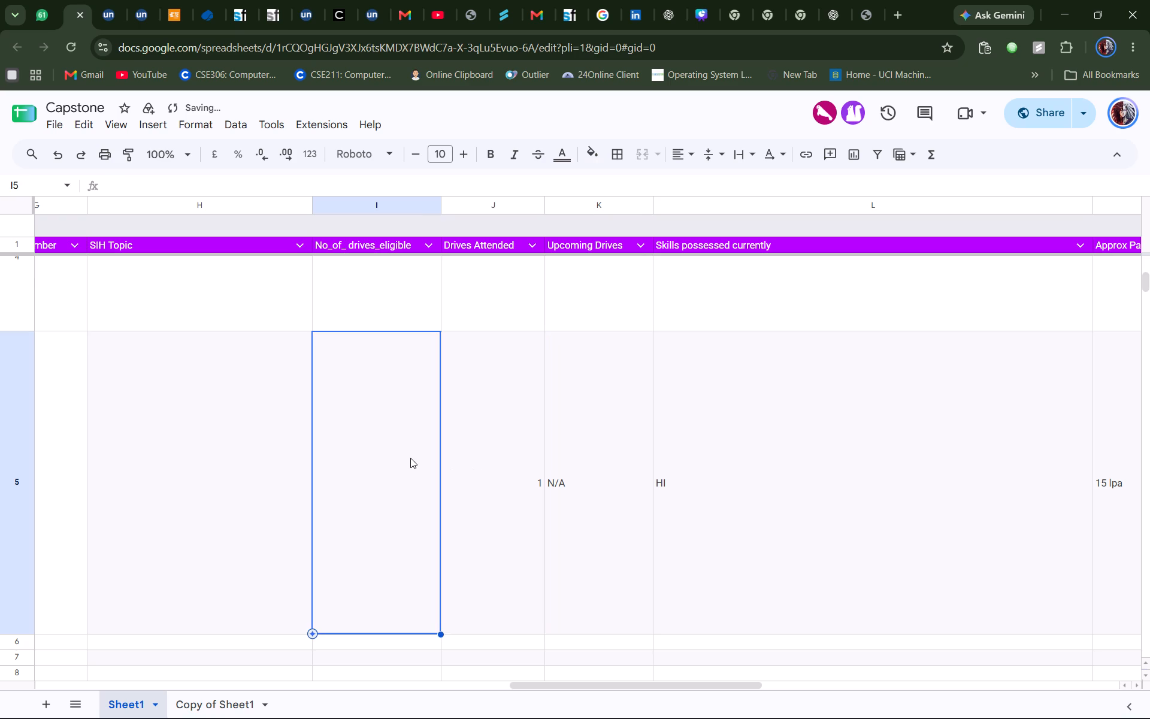
scroll(410, 458, up, 1)
scroll(410, 458, left, 1)
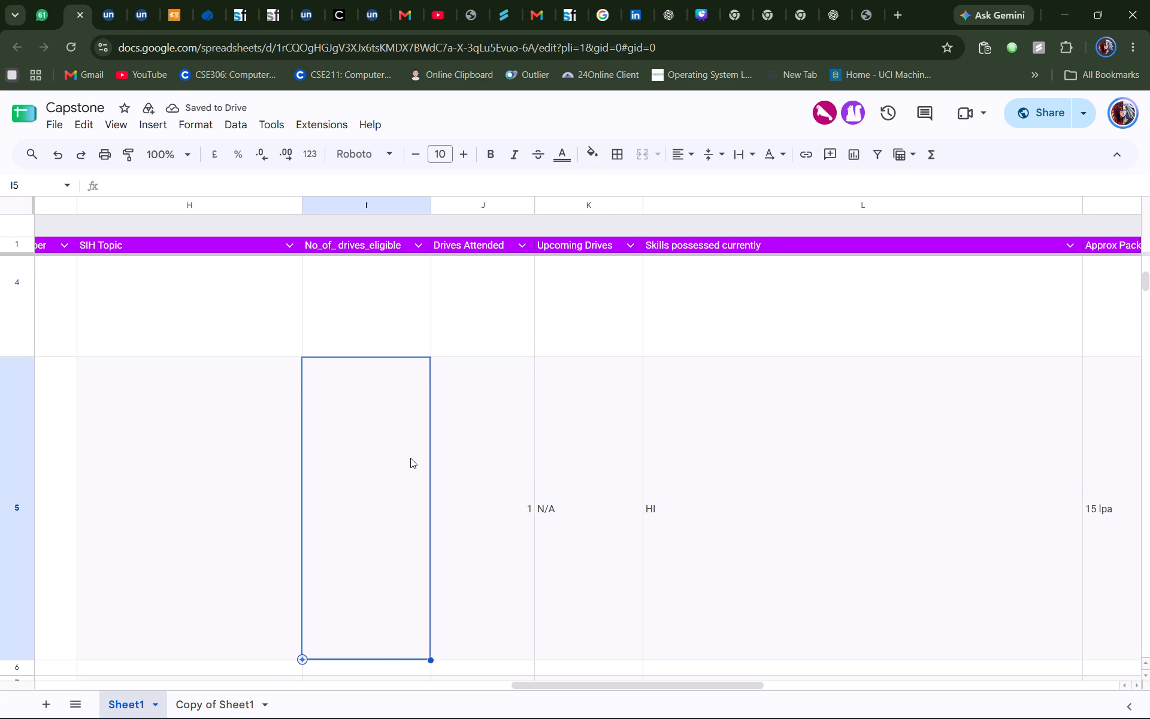
scroll(410, 458, left, 3)
scroll(468, 516, up, 1)
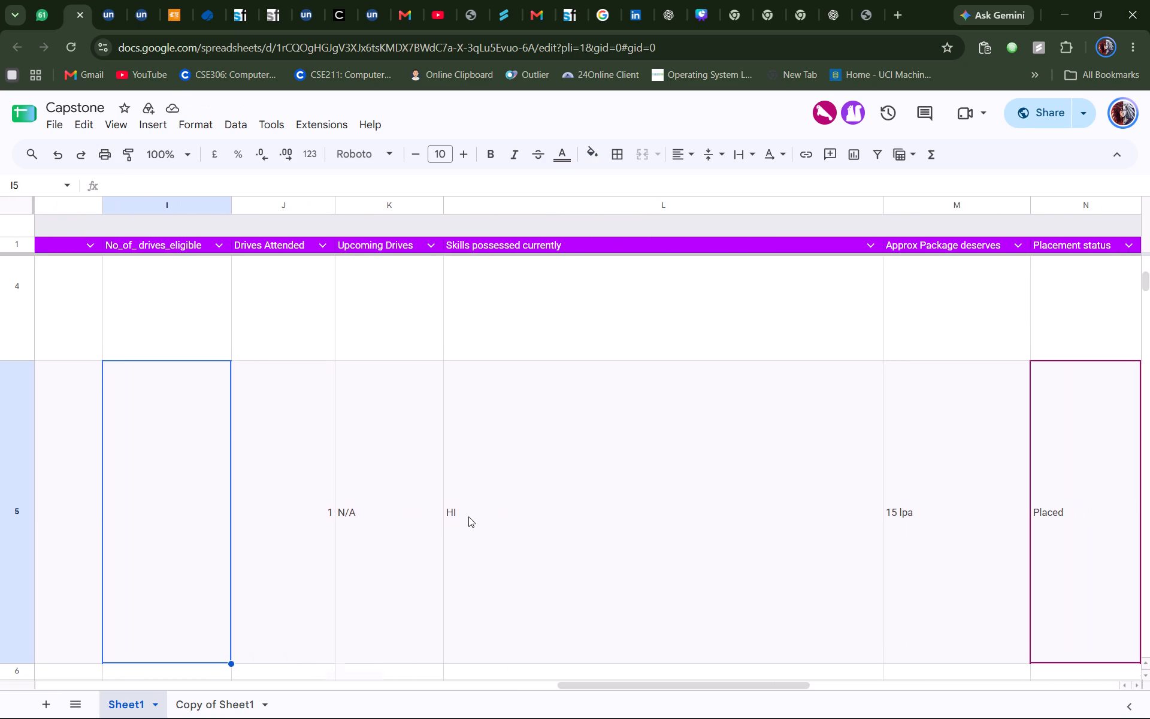
scroll(468, 516, up, 3)
scroll(468, 516, right, 7)
scroll(468, 516, down, 1)
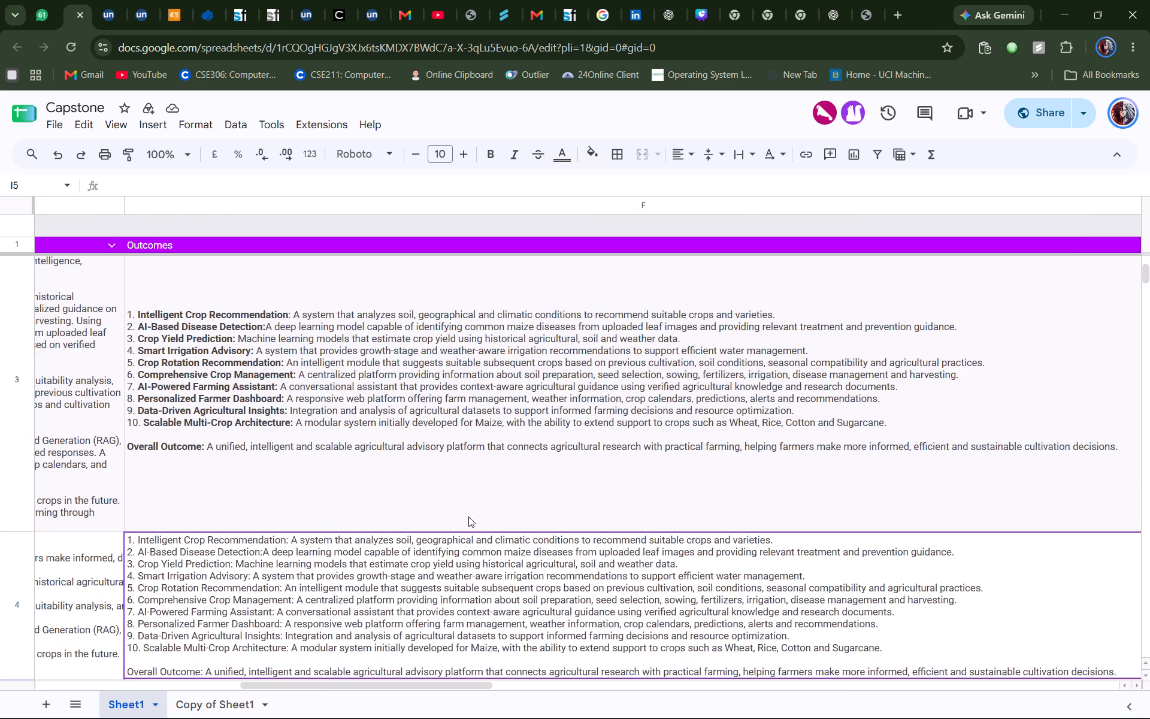
scroll(468, 516, down, 2)
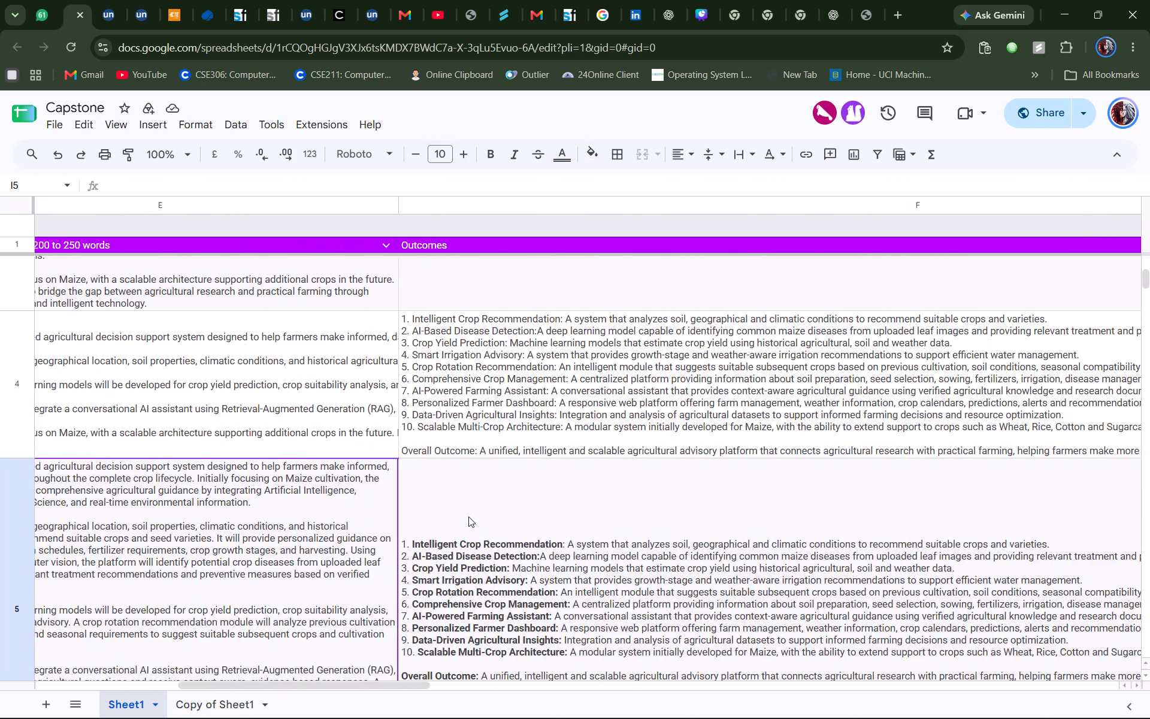
scroll(468, 516, down, 1)
scroll(468, 516, right, 2)
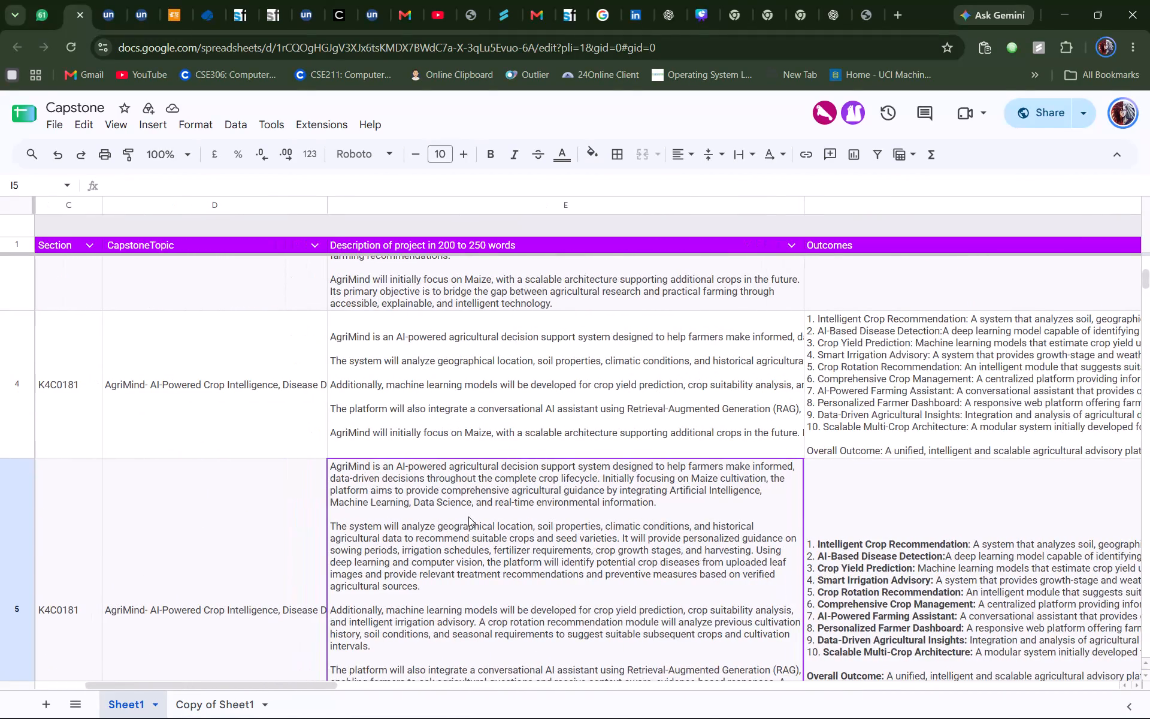
Select row 4's project description and review rows 4 and 5 from the student details across to the SIH columns.
click(471, 413)
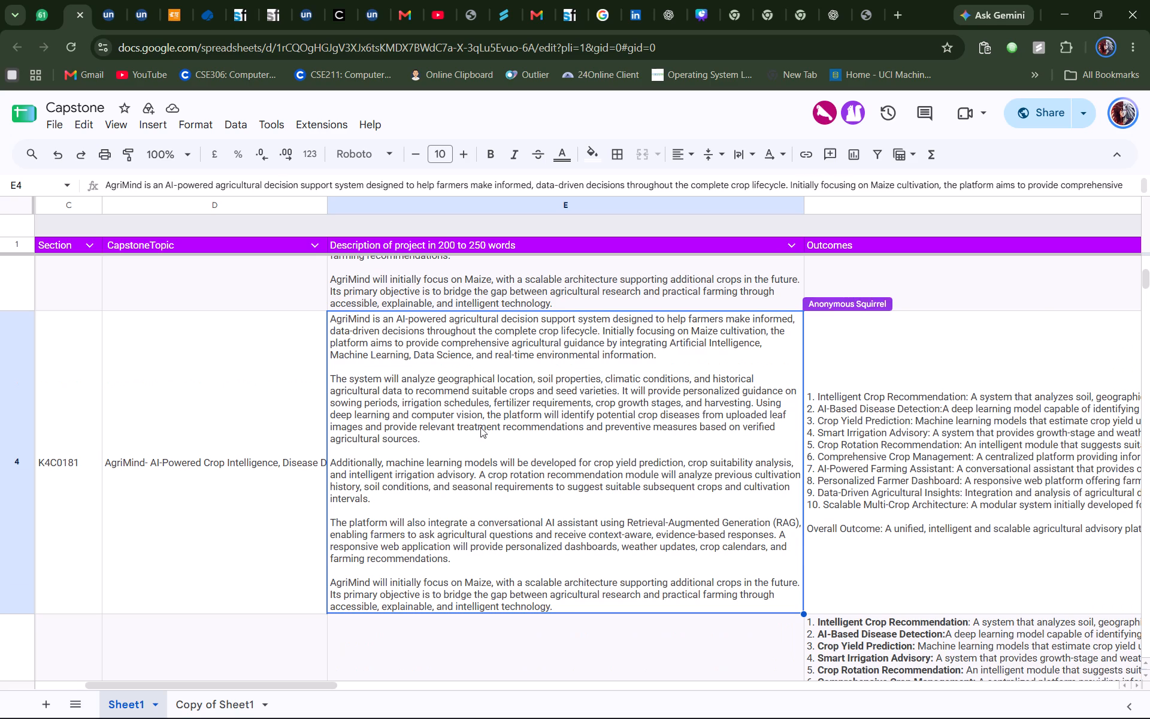
scroll(315, 578, right, 6)
scroll(315, 578, left, 1)
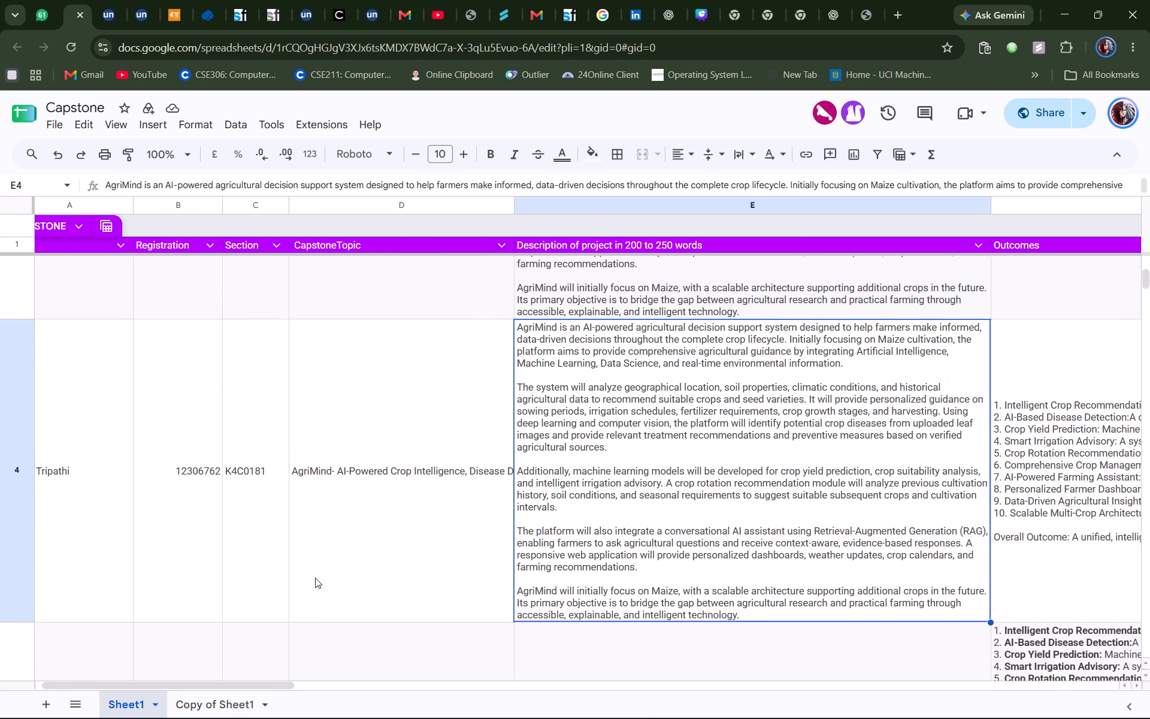
scroll(315, 578, up, 3)
scroll(315, 578, down, 4)
scroll(315, 578, left, 3)
scroll(287, 564, right, 5)
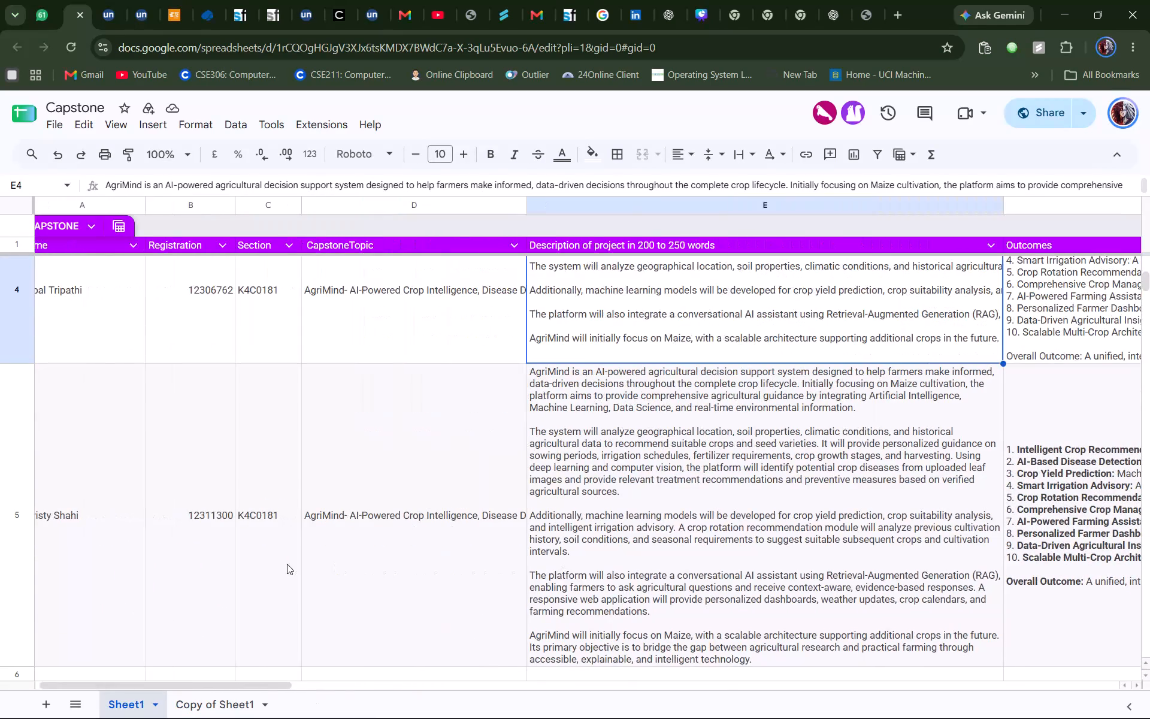
scroll(287, 564, up, 2)
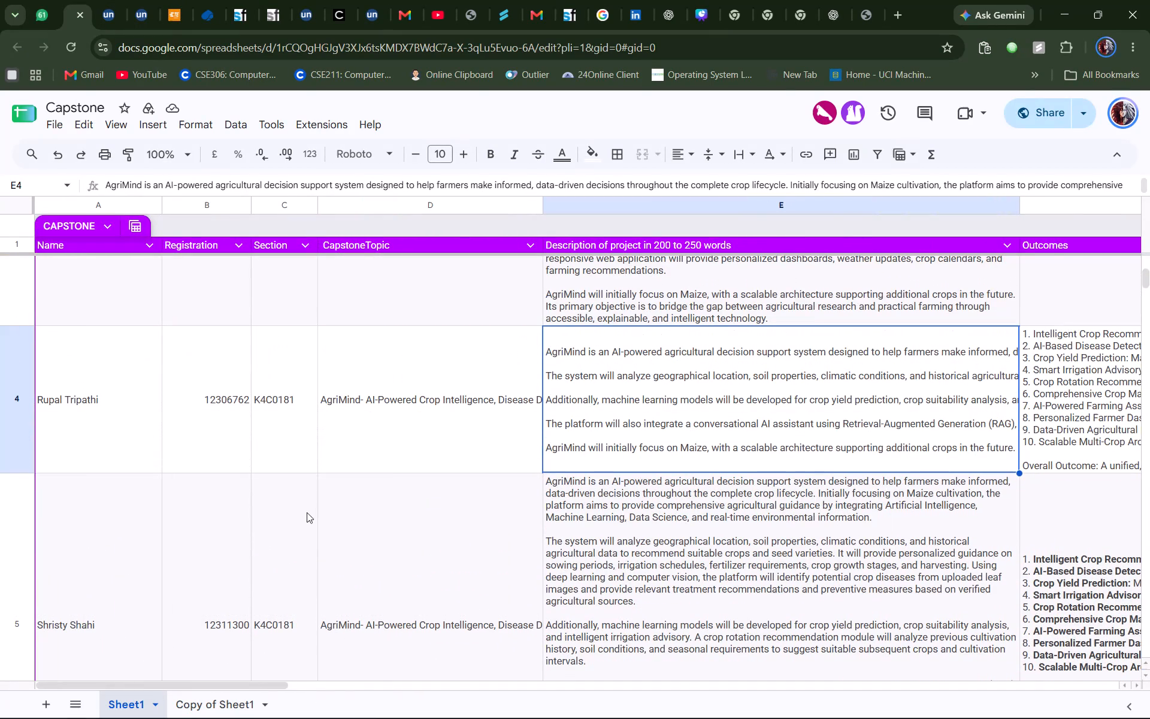
scroll(725, 383, left, 8)
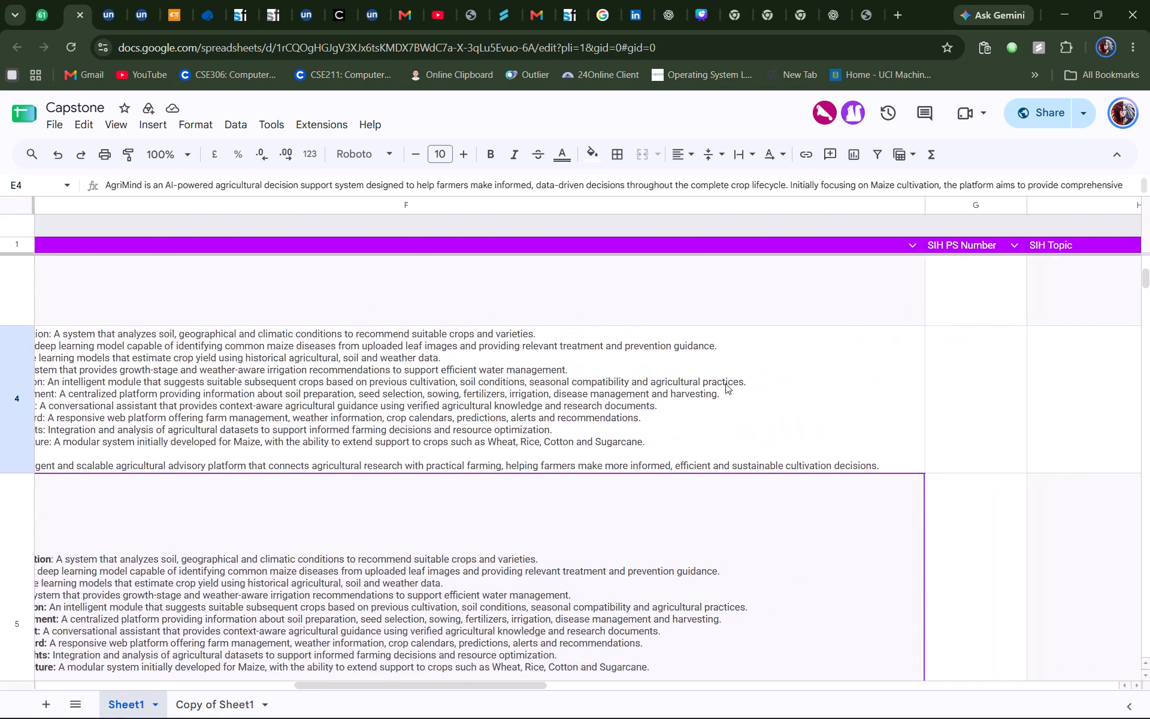
Examine rows 3 to 5 across the placement, skills, outcomes and project description columns, comparing row 4's description with its neighbours.
scroll(725, 383, left, 5)
scroll(725, 383, up, 3)
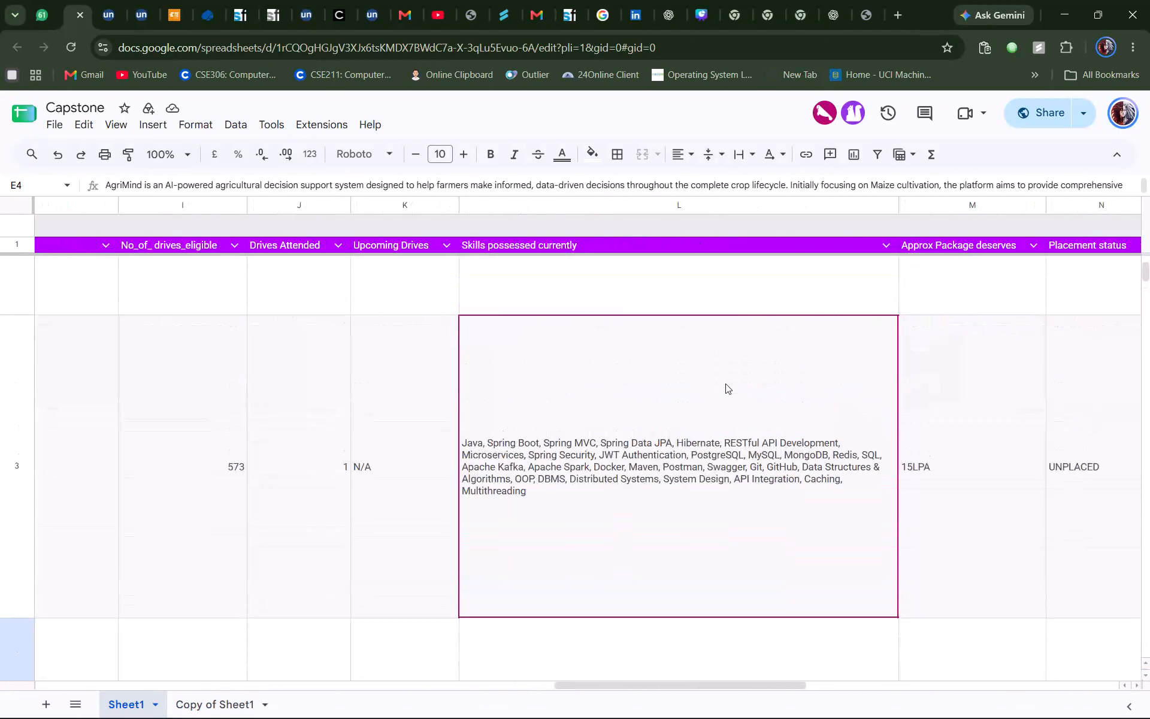
scroll(725, 383, right, 5)
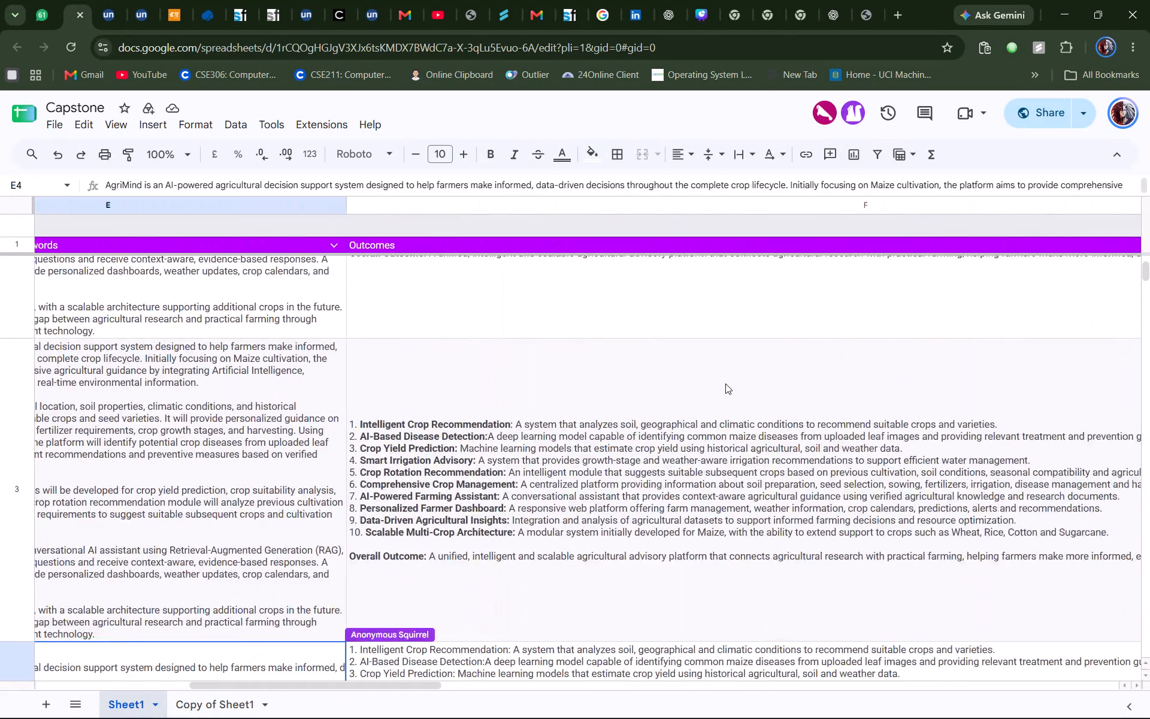
scroll(725, 383, down, 4)
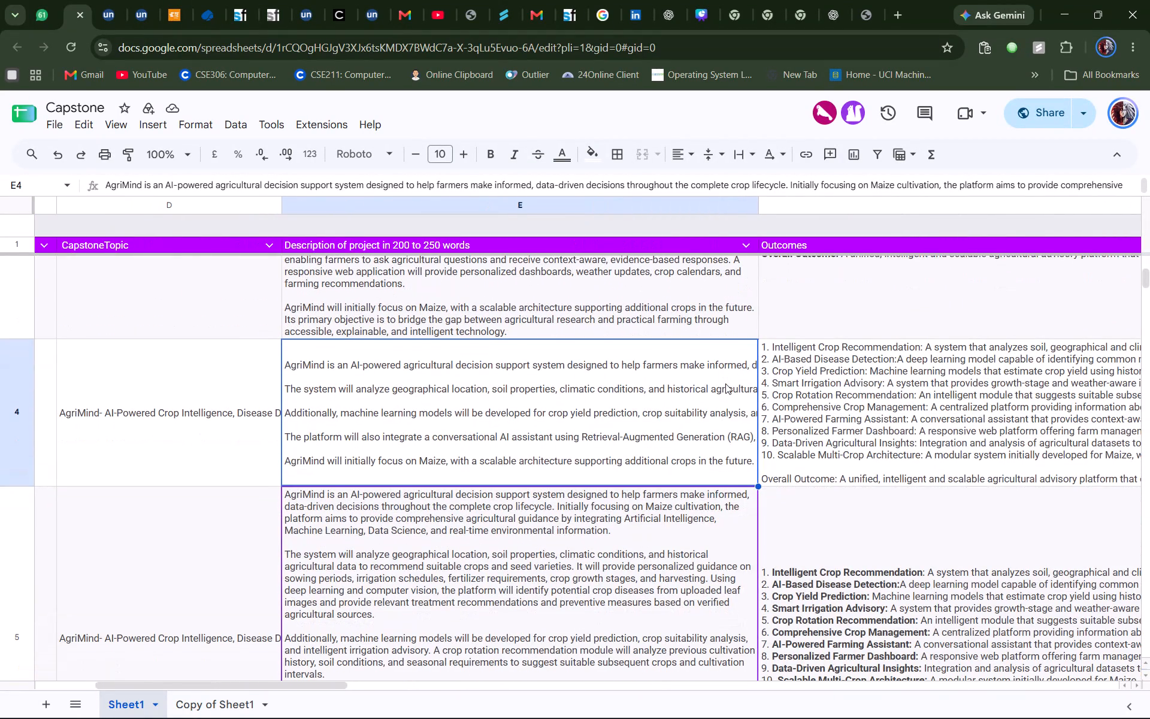
scroll(582, 406, up, 1)
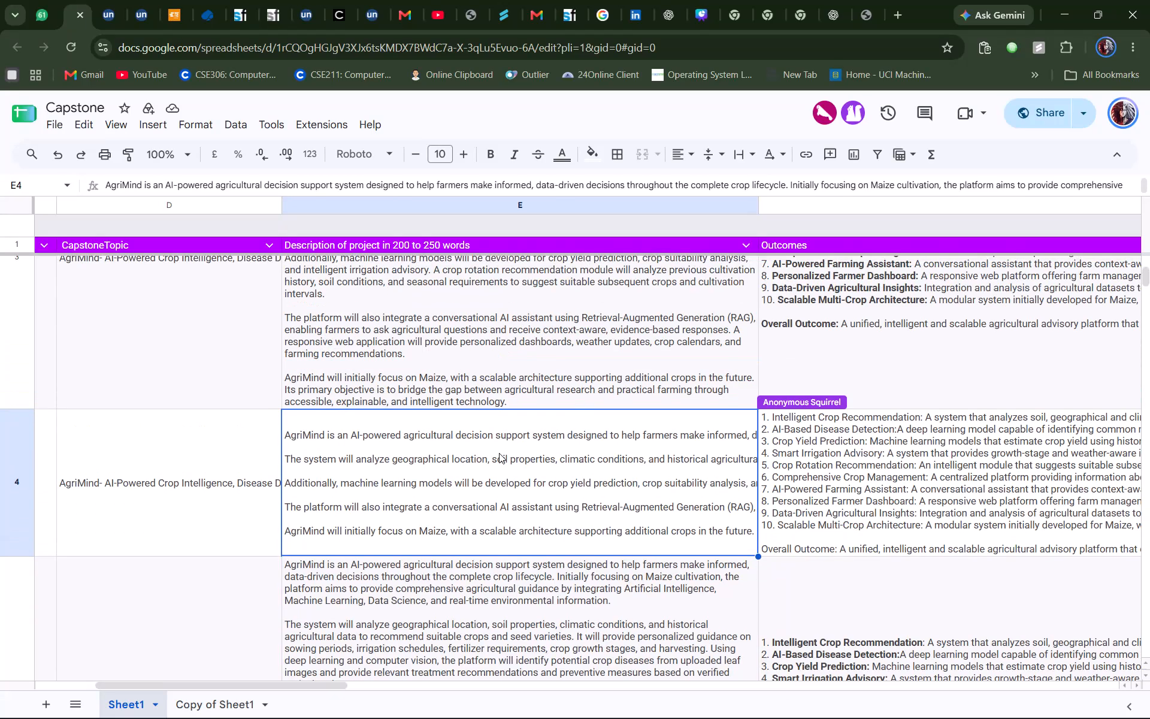
scroll(550, 493, left, 1)
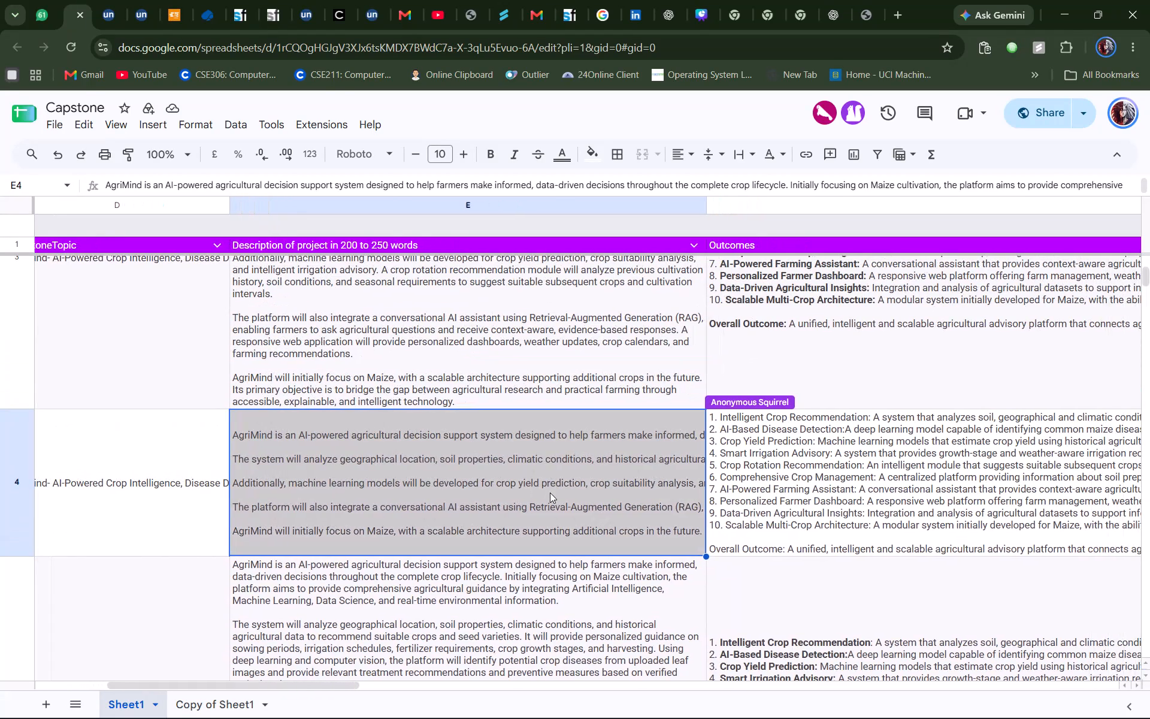
scroll(550, 493, left, 1)
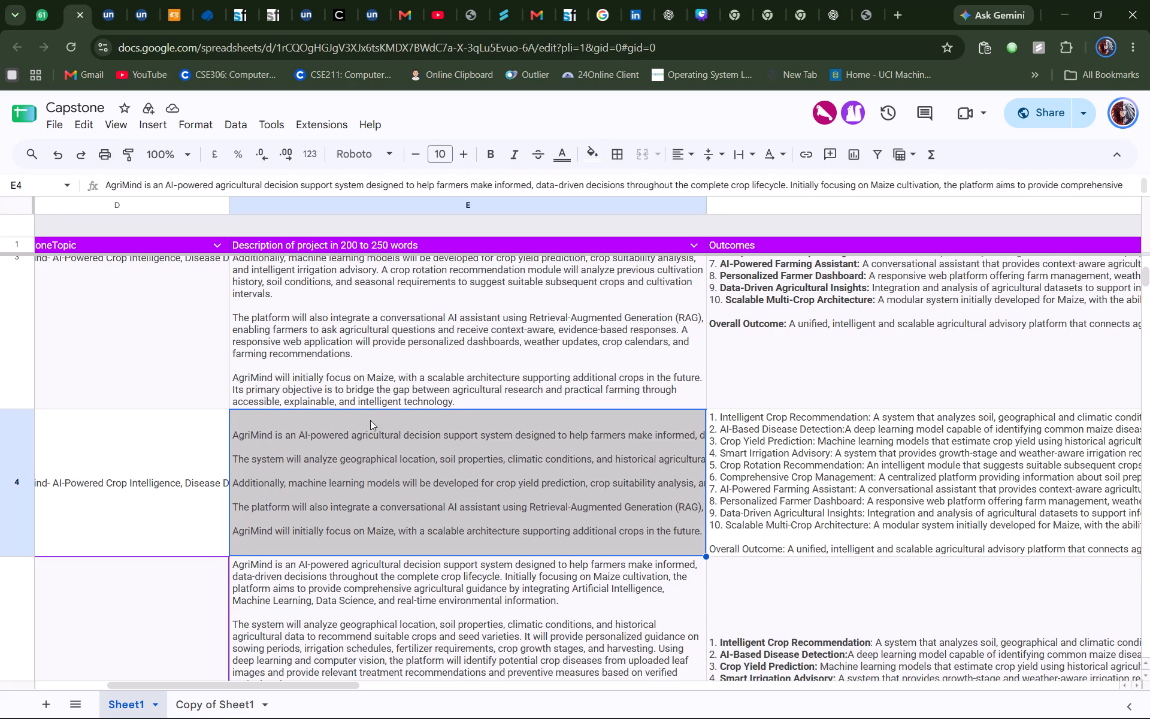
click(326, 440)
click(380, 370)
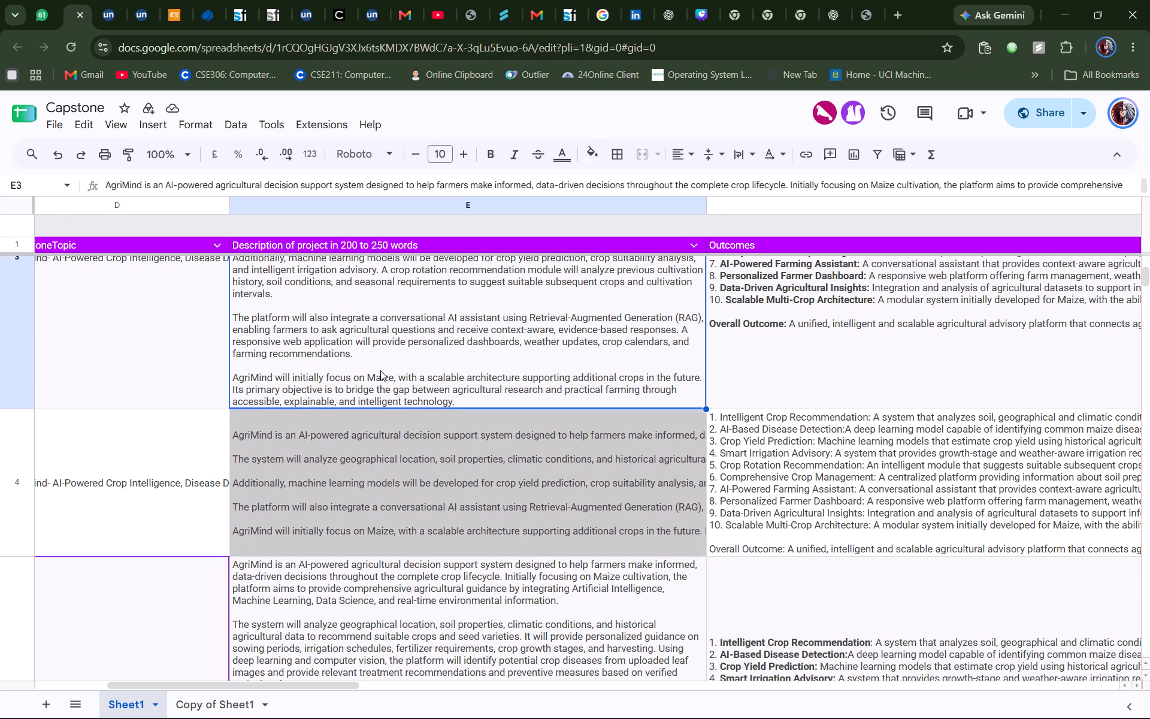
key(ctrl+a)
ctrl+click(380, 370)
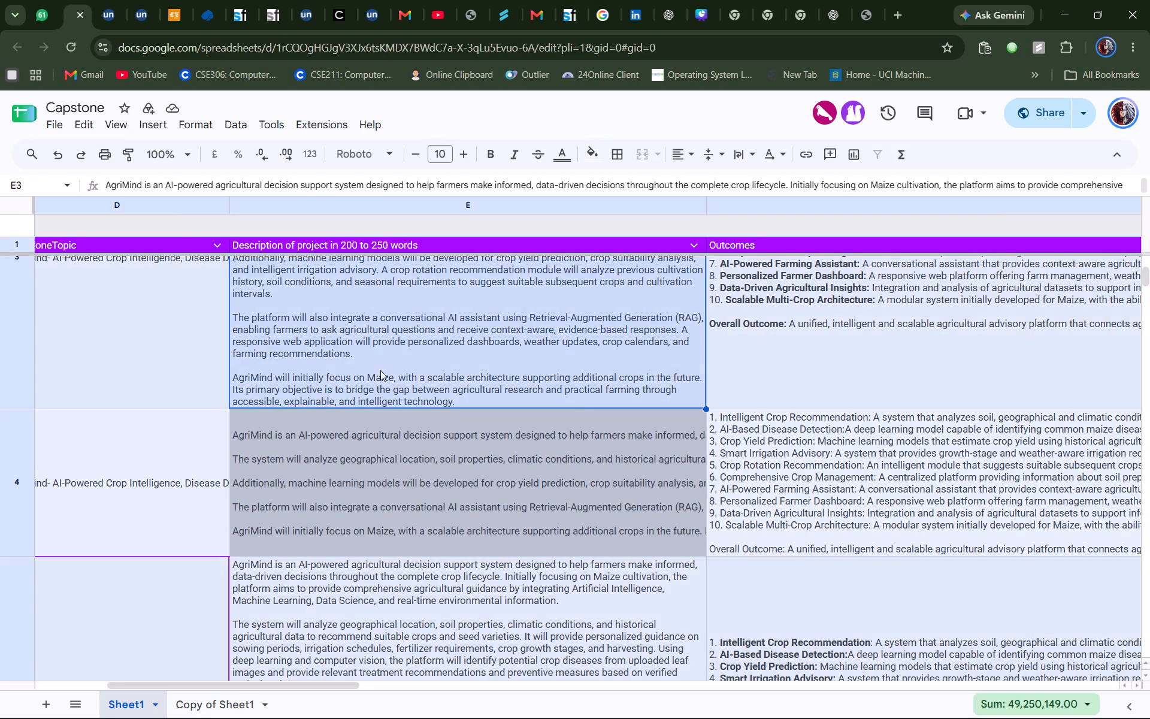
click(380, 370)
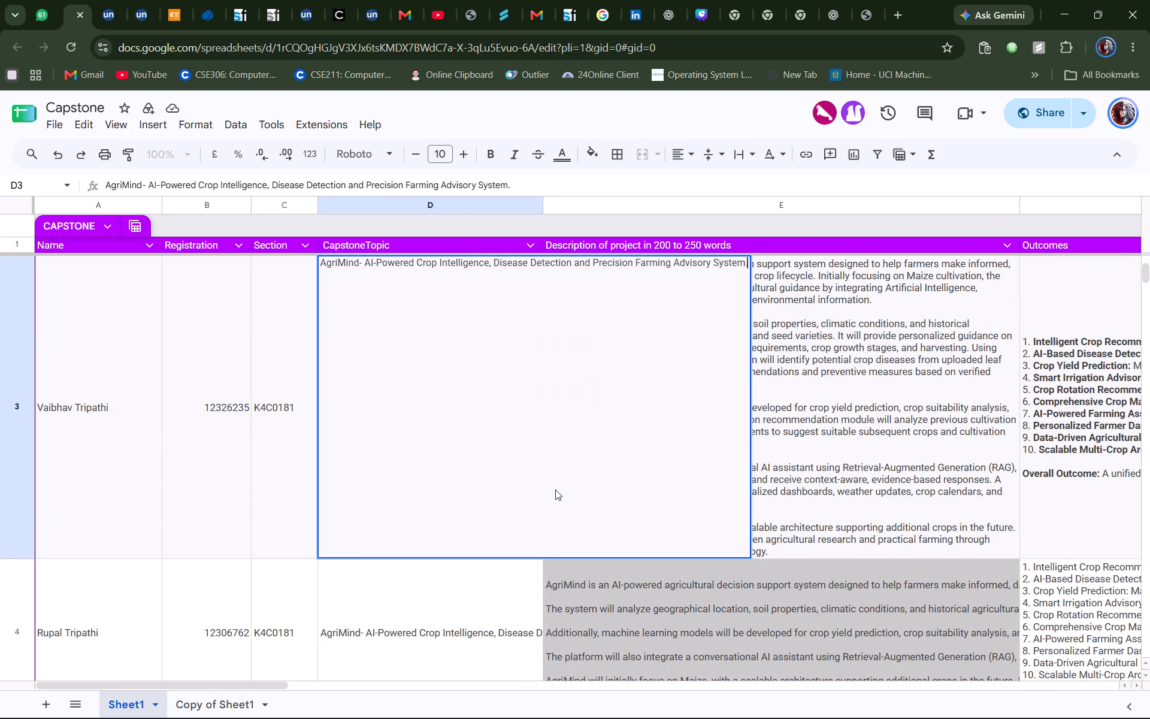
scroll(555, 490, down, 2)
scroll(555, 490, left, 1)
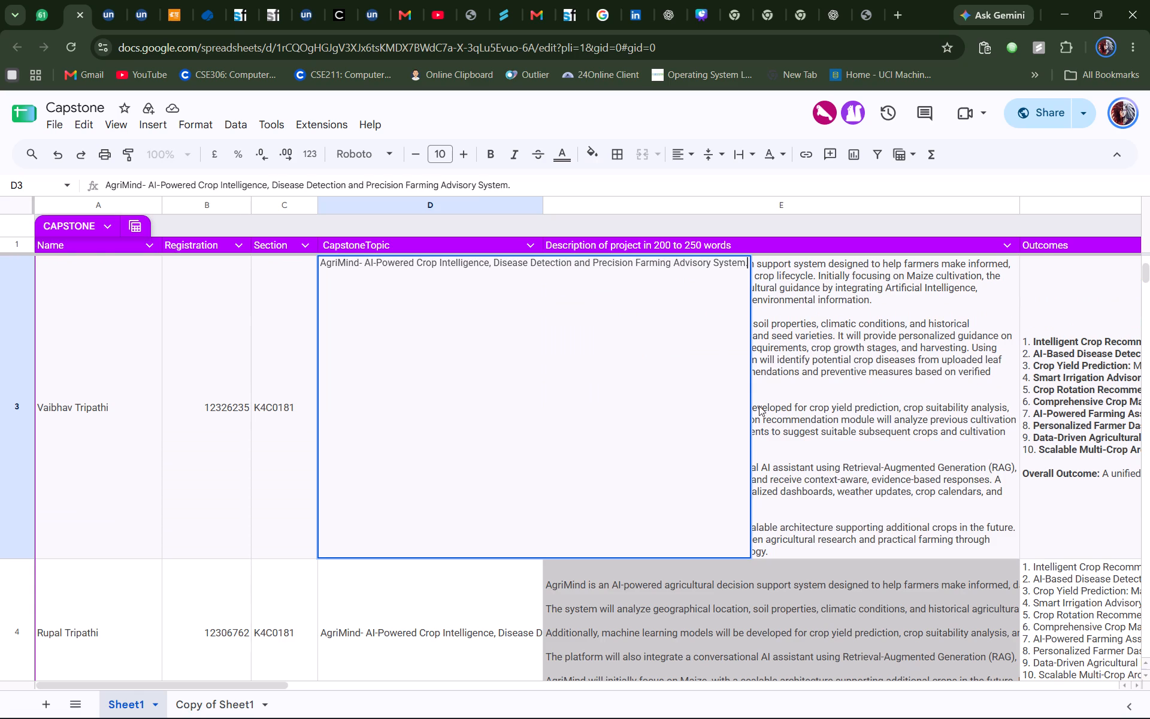
Copy row 3's project description and open row 4's description for editing, selecting the paragraph that begins "The system will analyze geographical location".
click(852, 367)
scroll(554, 397, down, 1)
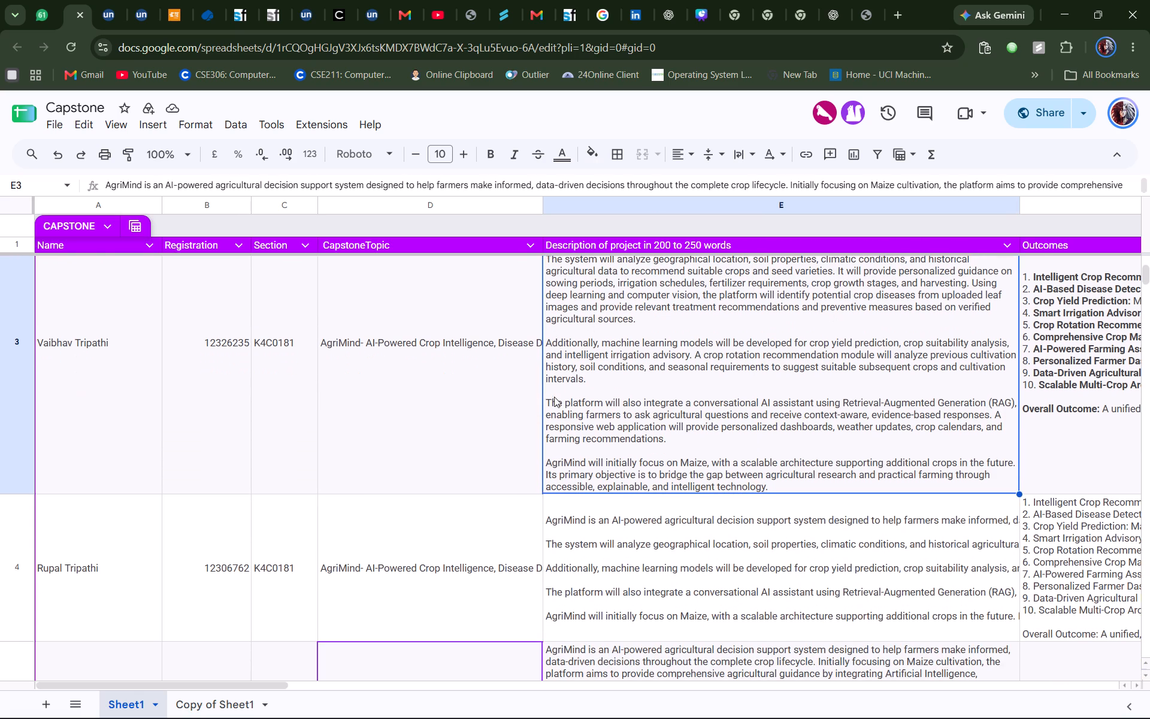
click(617, 407)
key(ctrl+c)
click(639, 545)
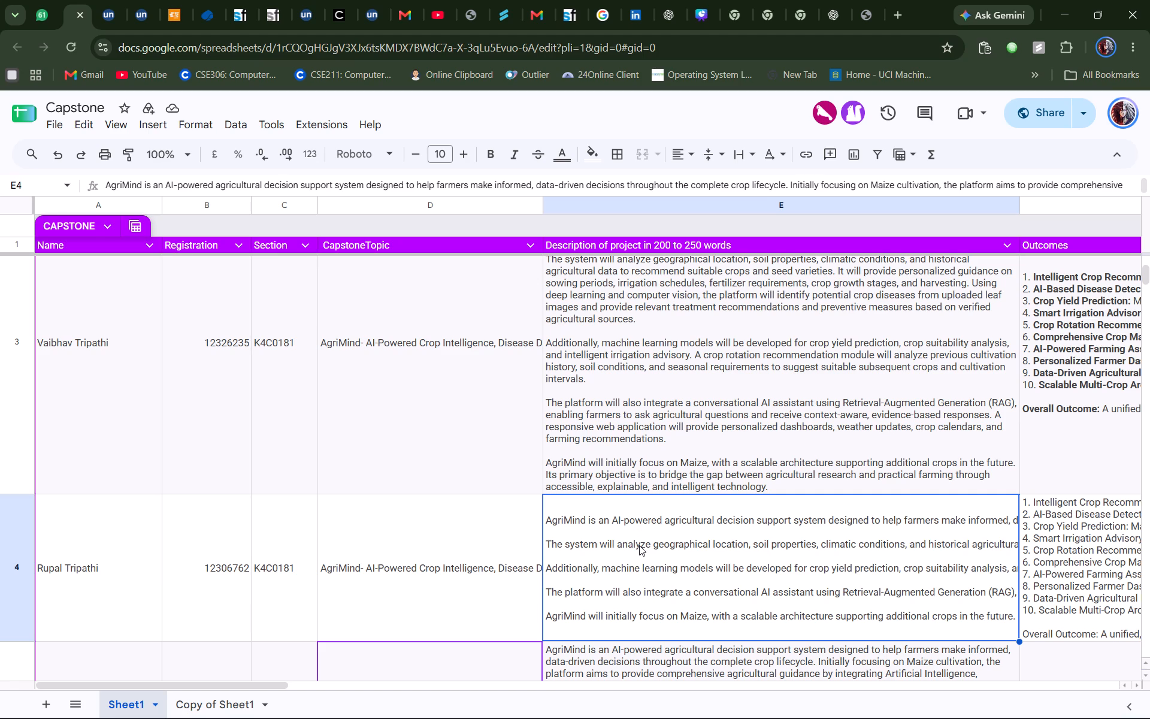
triple_click(639, 545)
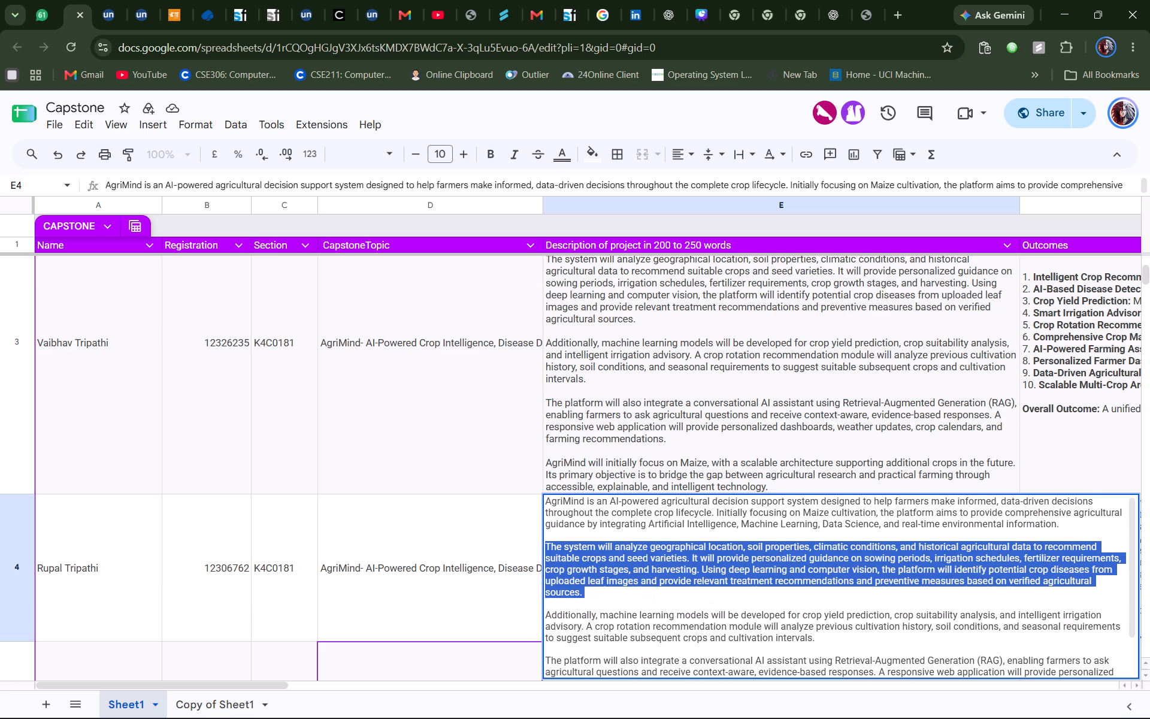
scroll(652, 589, down, 2)
scroll(652, 589, up, 1)
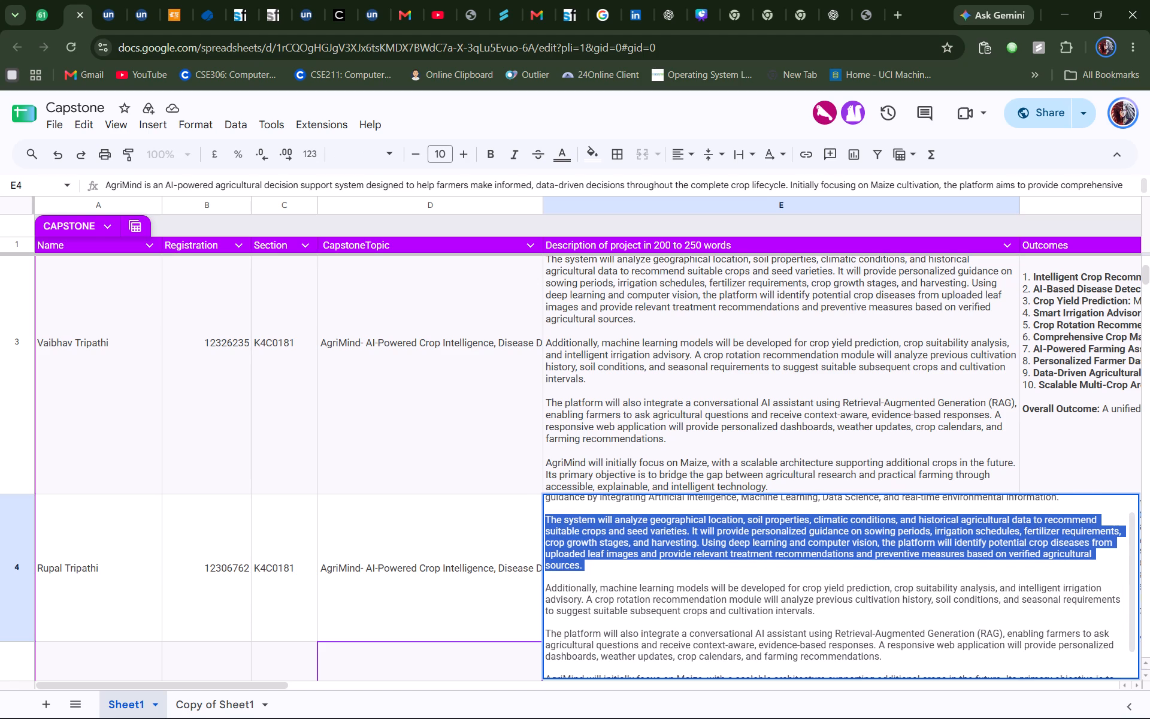
scroll(655, 611, up, 2)
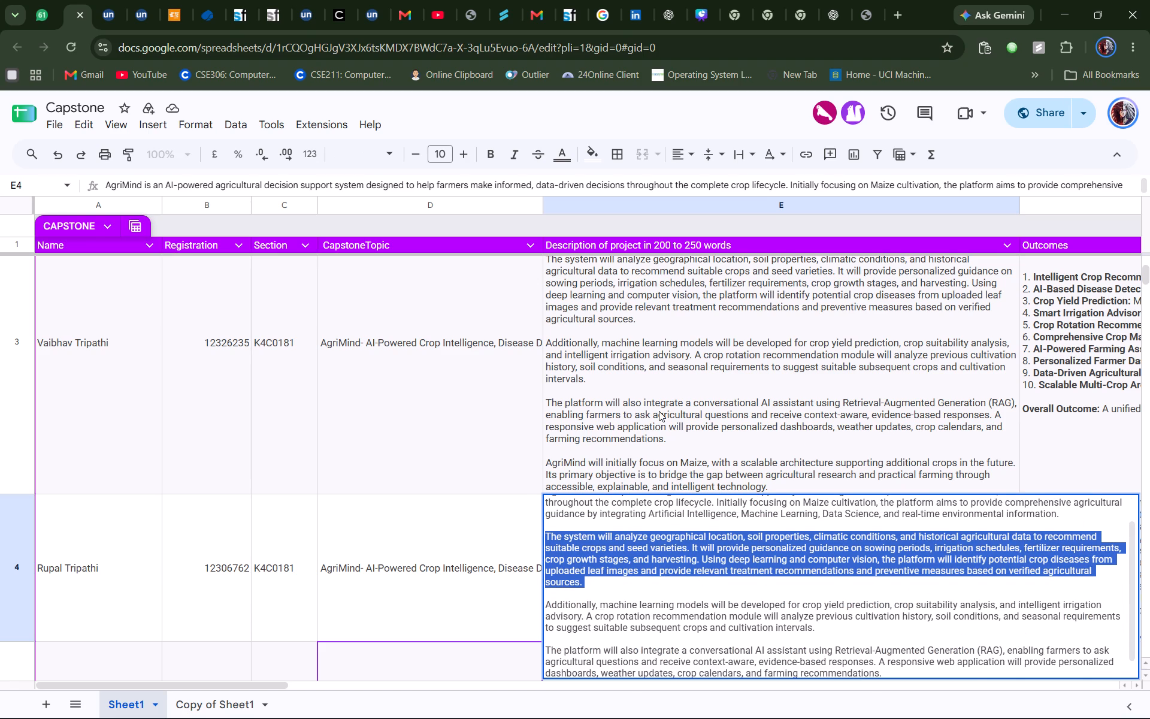
Apply text wrapping to row 4's project description so its paragraphs fit within the column width.
scroll(659, 411, down, 2)
key(ctrl+a)
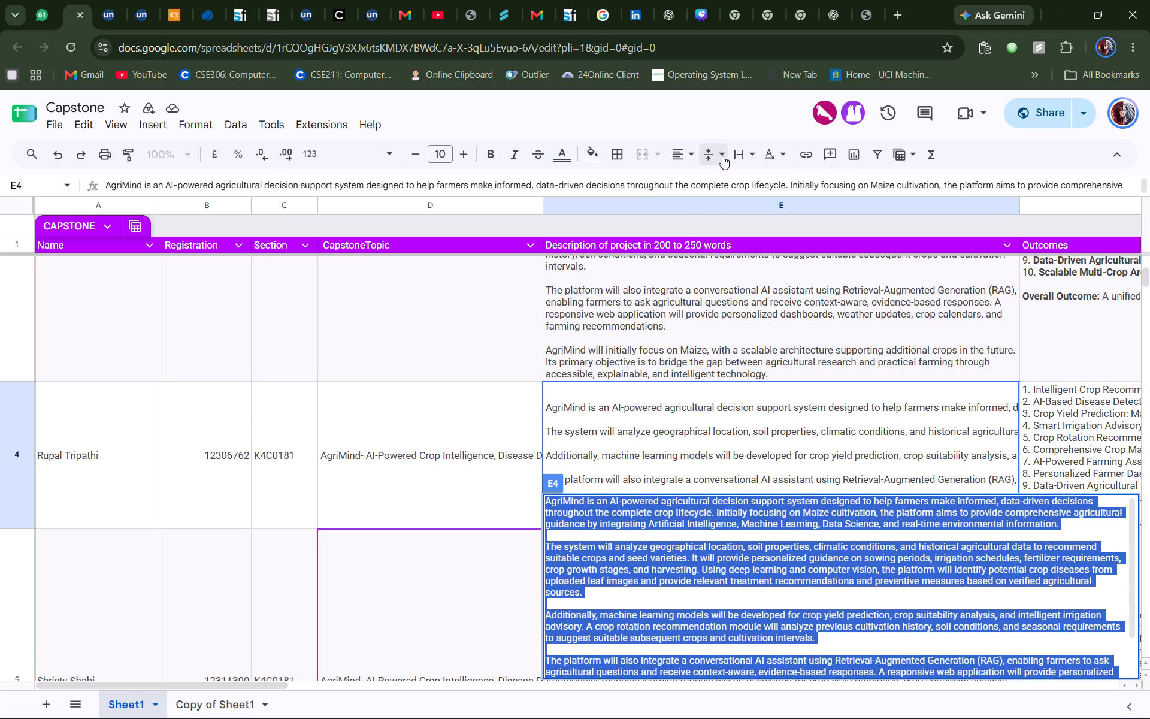
click(743, 162)
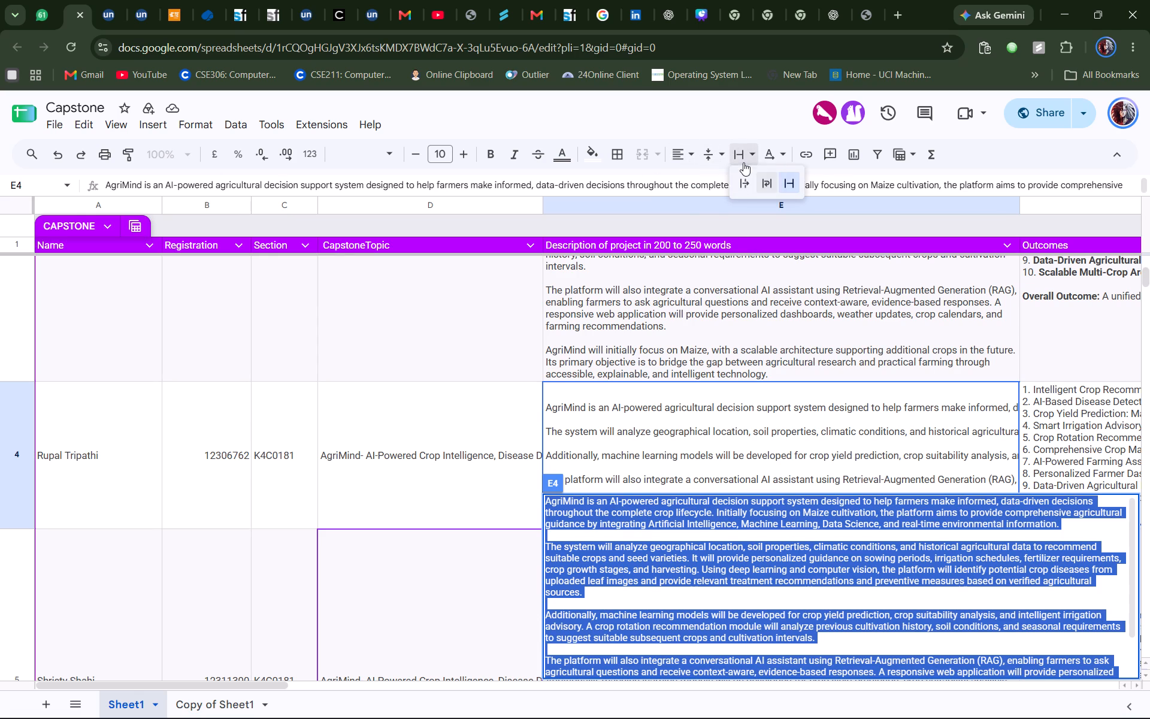
click(766, 189)
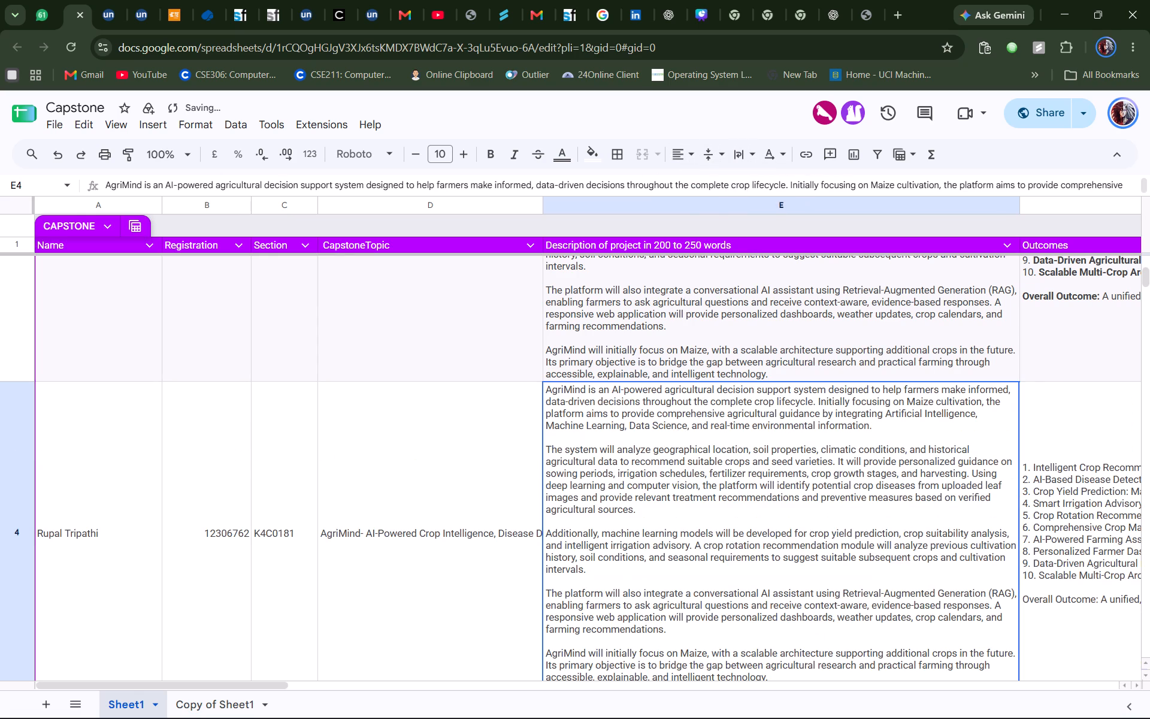
Review row 4 from the capstone topic across the outcomes, SIH topic, drives and skills columns.
click(503, 442)
scroll(503, 442, left, 5)
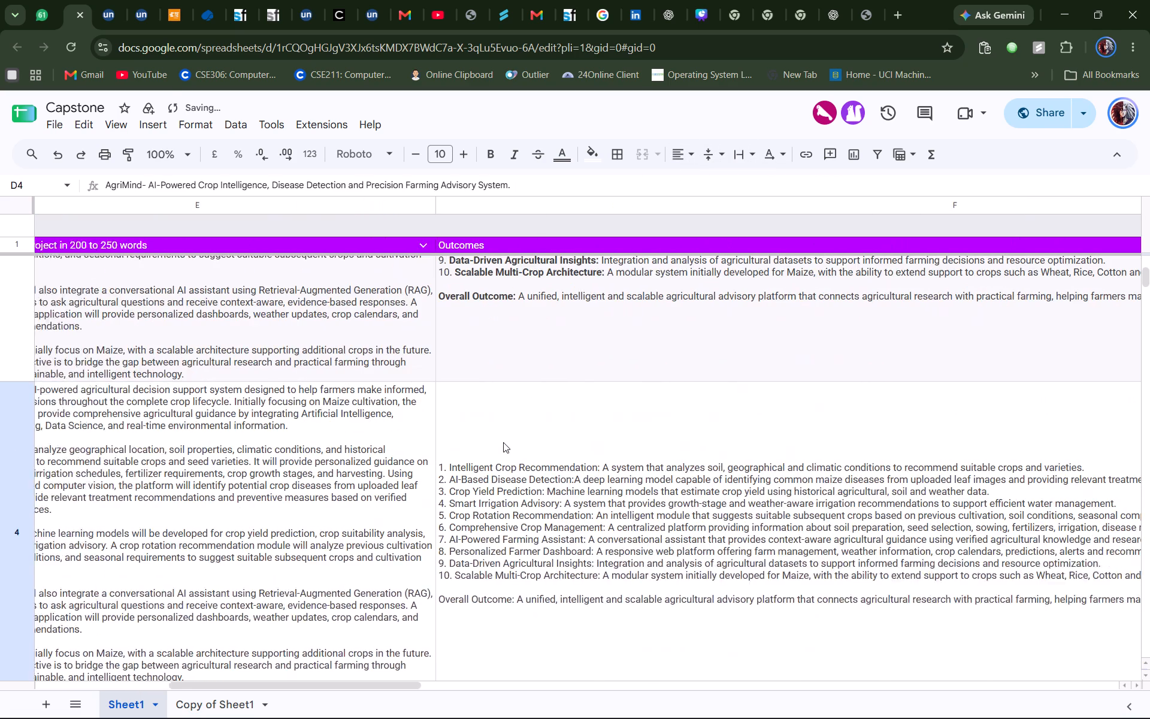
scroll(503, 442, left, 6)
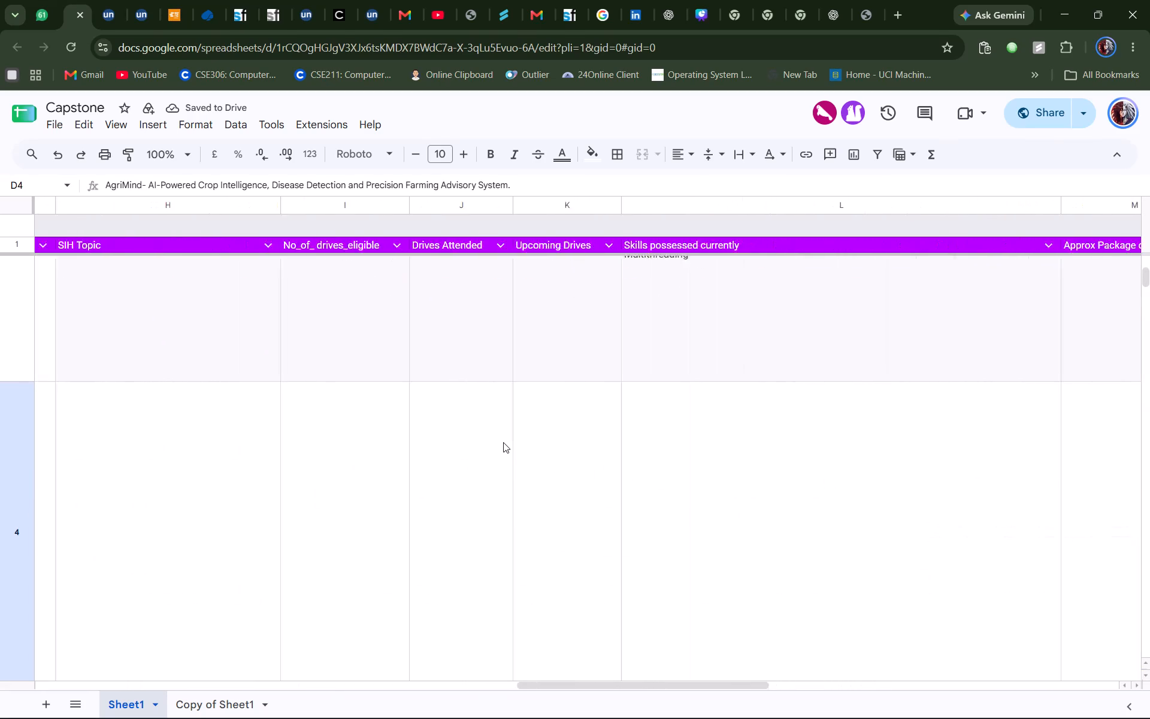
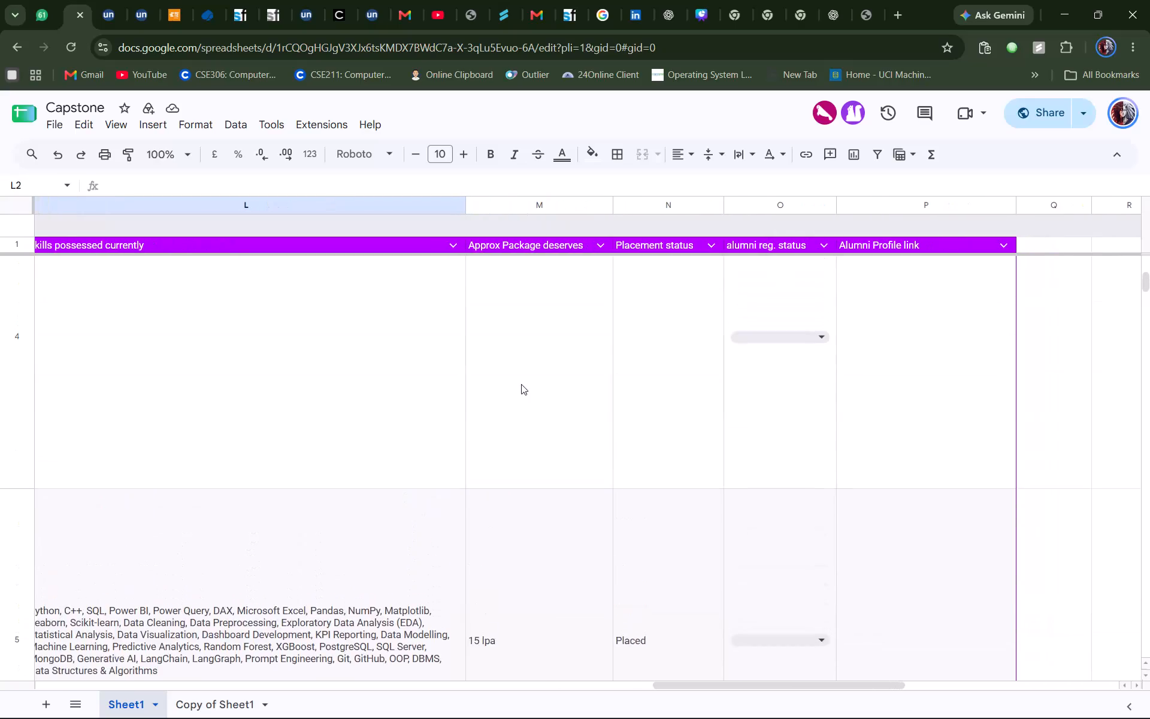
Examine row 2 across the placement, package, skills, drives and SIH columns back to the end of the project description.
scroll(521, 384, up, 1)
scroll(521, 384, right, 3)
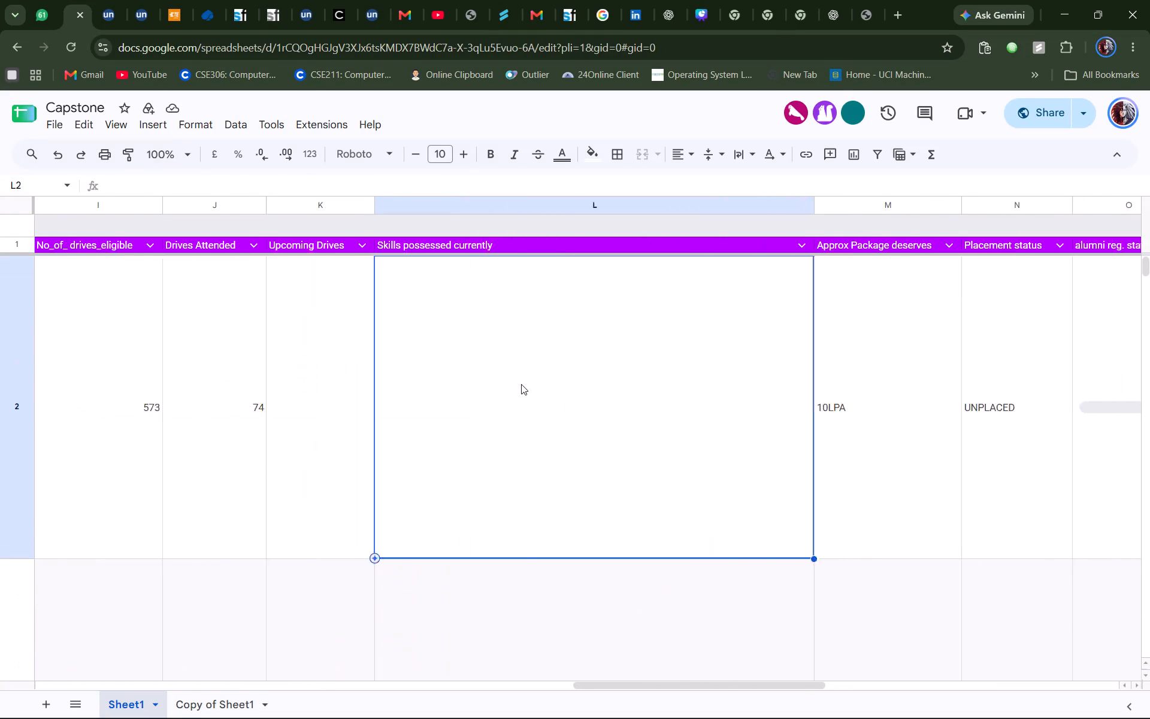
scroll(521, 384, up, 2)
scroll(521, 384, down, 3)
scroll(521, 384, up, 1)
scroll(521, 384, right, 3)
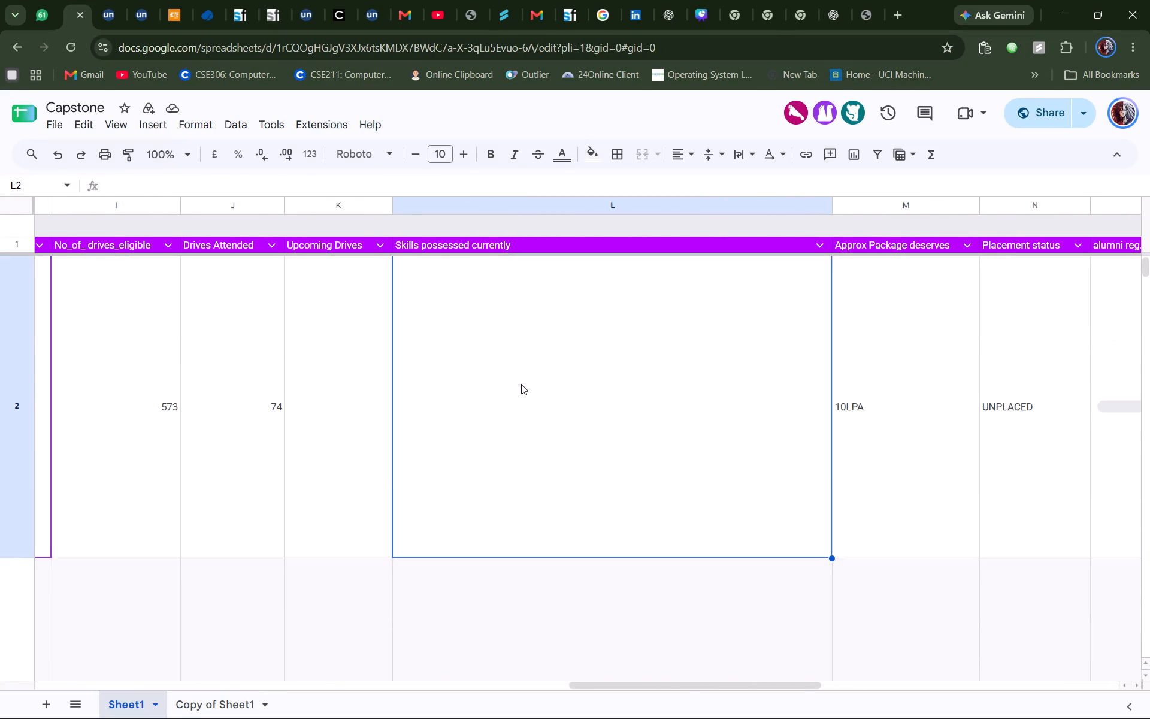
scroll(521, 384, right, 8)
scroll(521, 384, up, 1)
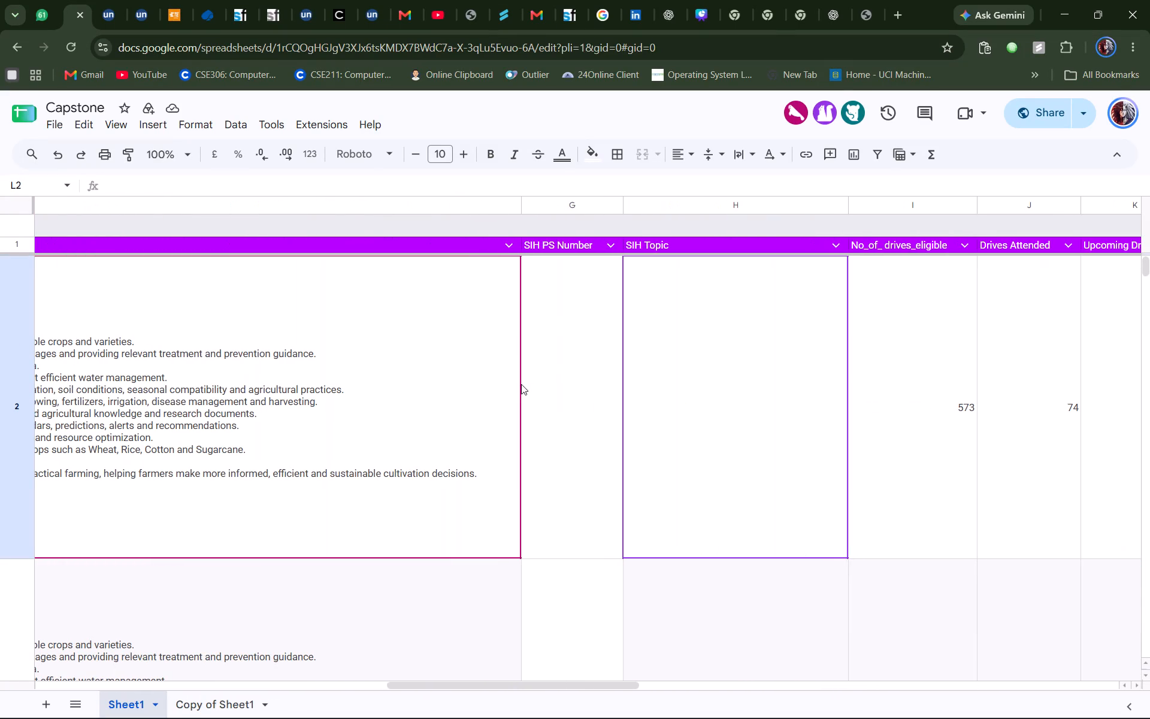
scroll(521, 384, up, 1)
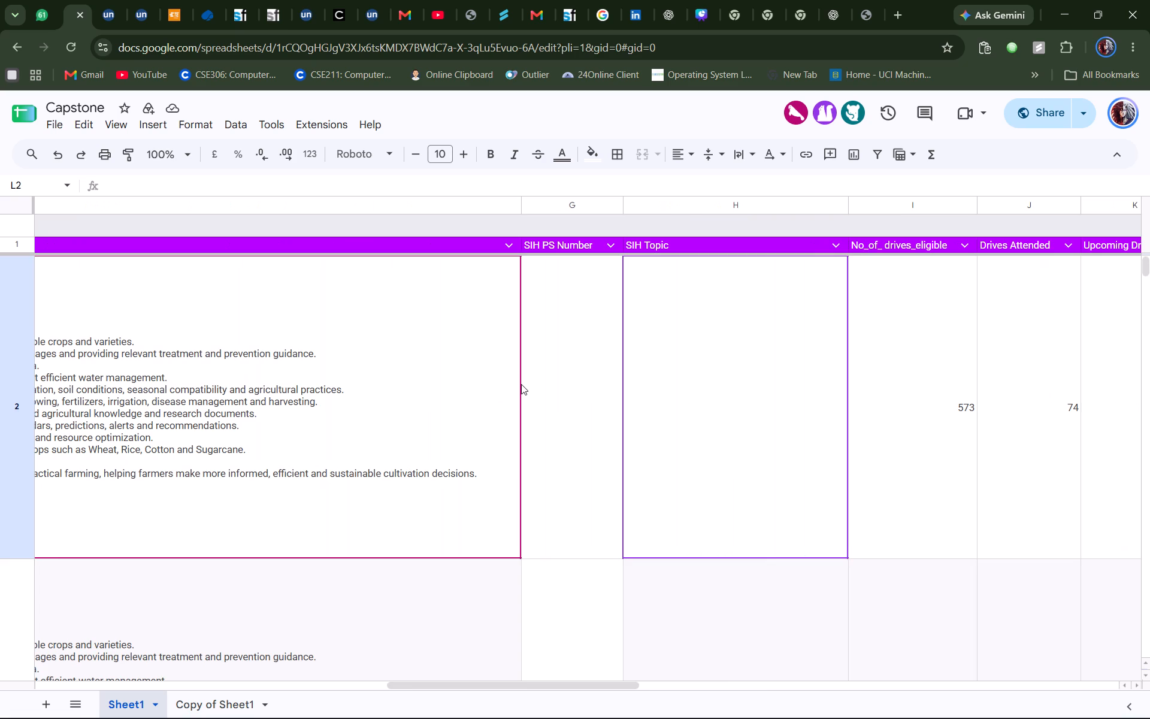
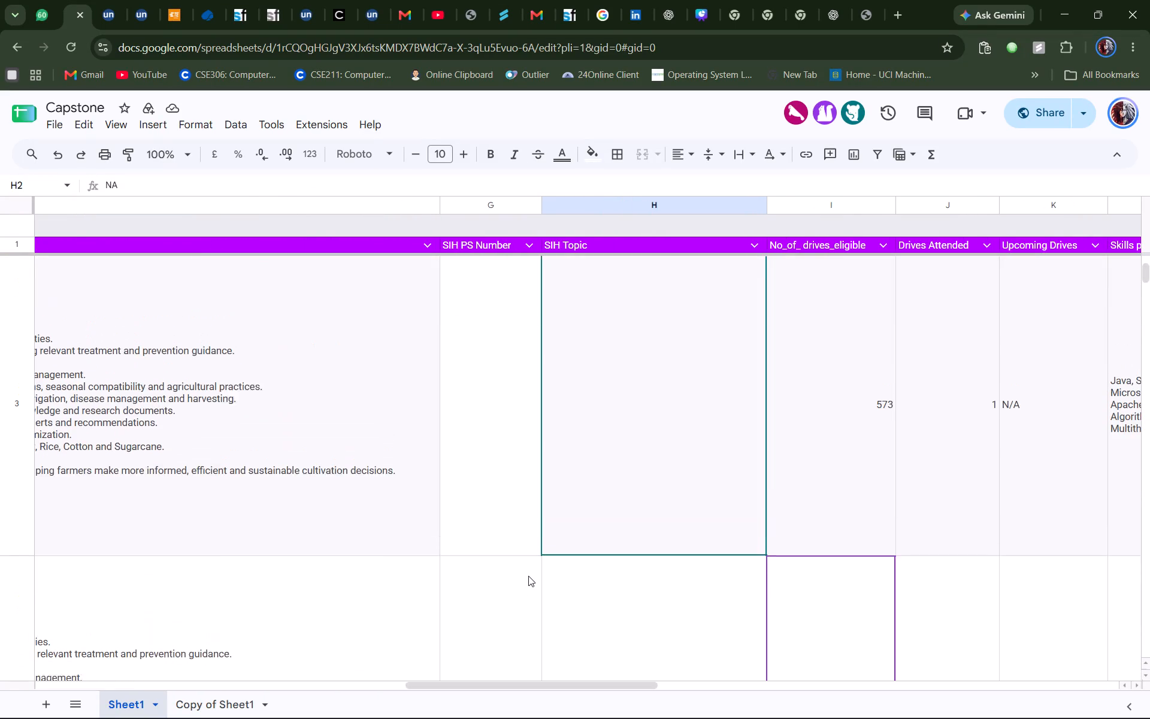
Enter HI as the SIH Topic in row 3.
scroll(528, 576, down, 5)
scroll(528, 576, left, 3)
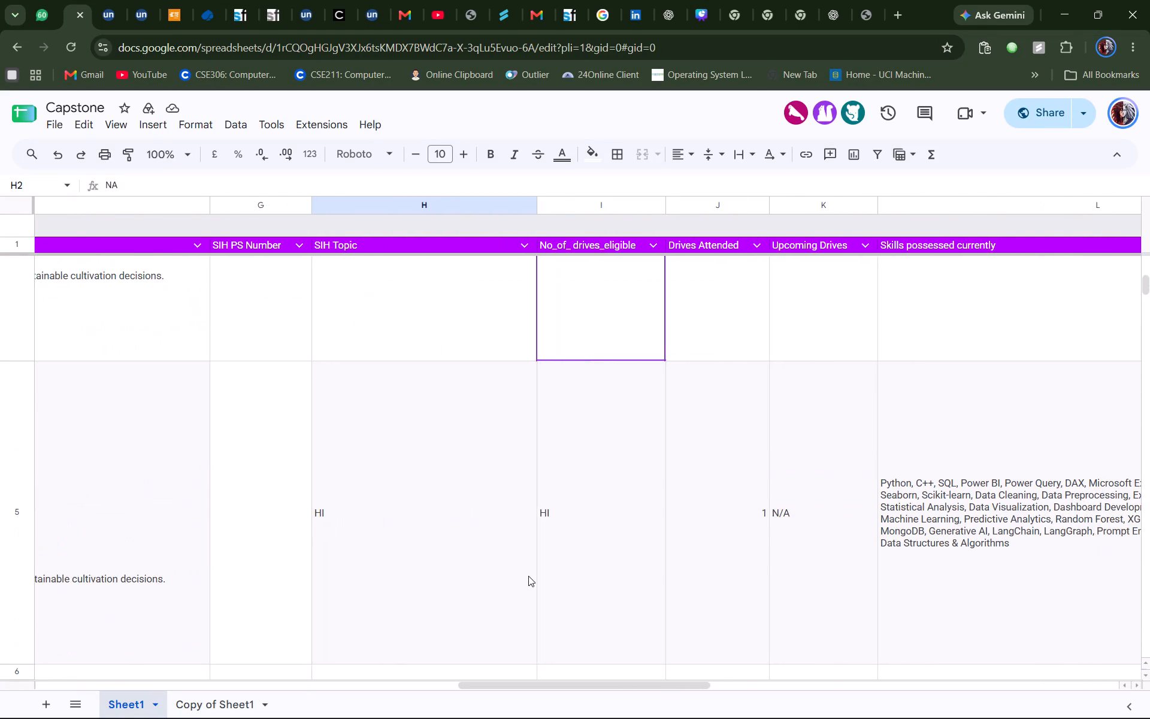
scroll(528, 576, up, 4)
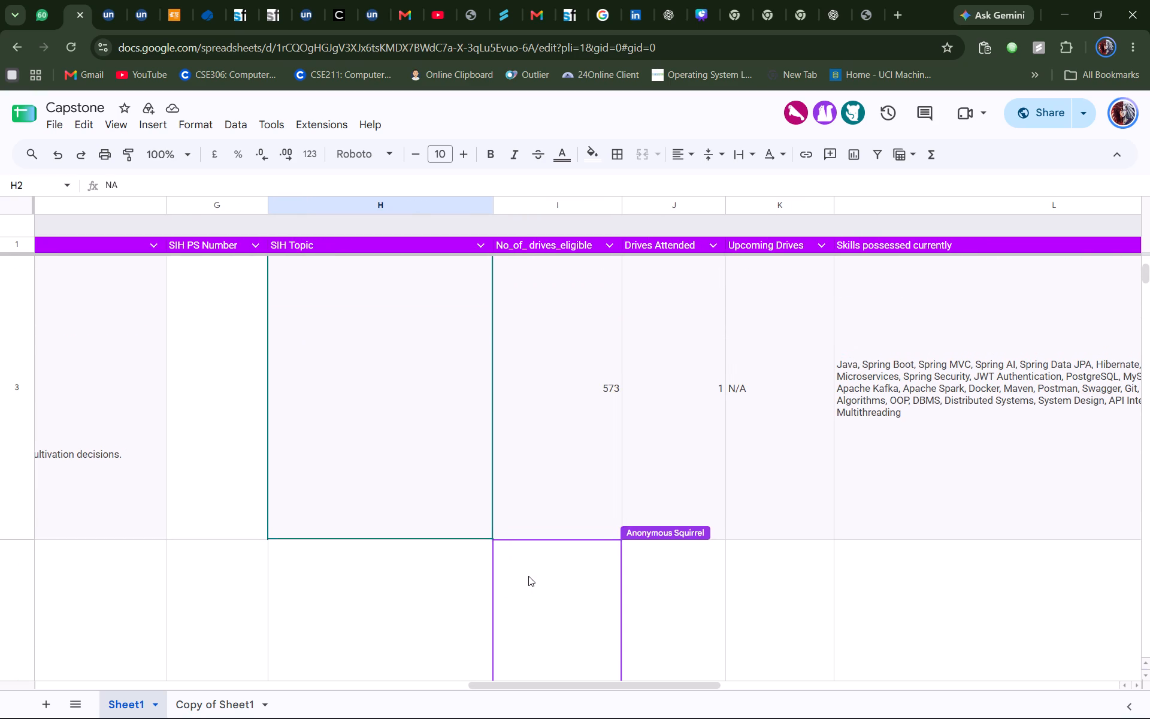
click(349, 406)
scroll(349, 406, up, 2)
scroll(349, 406, right, 2)
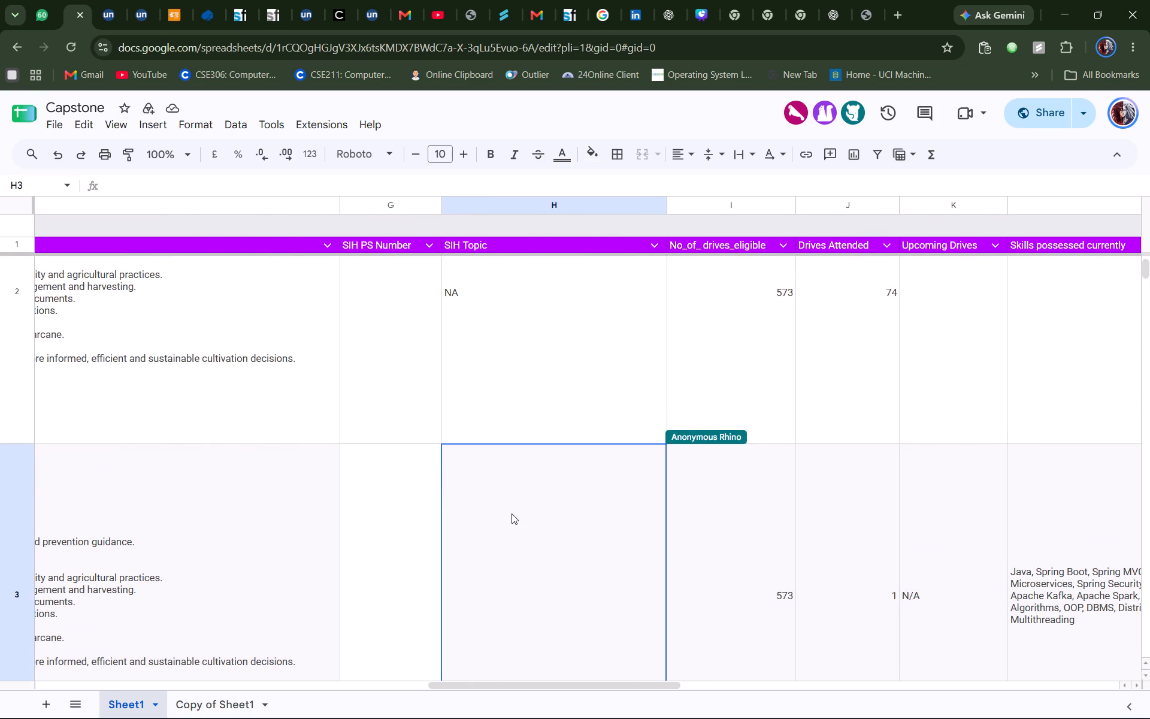
scroll(512, 513, down, 1)
text(HI)
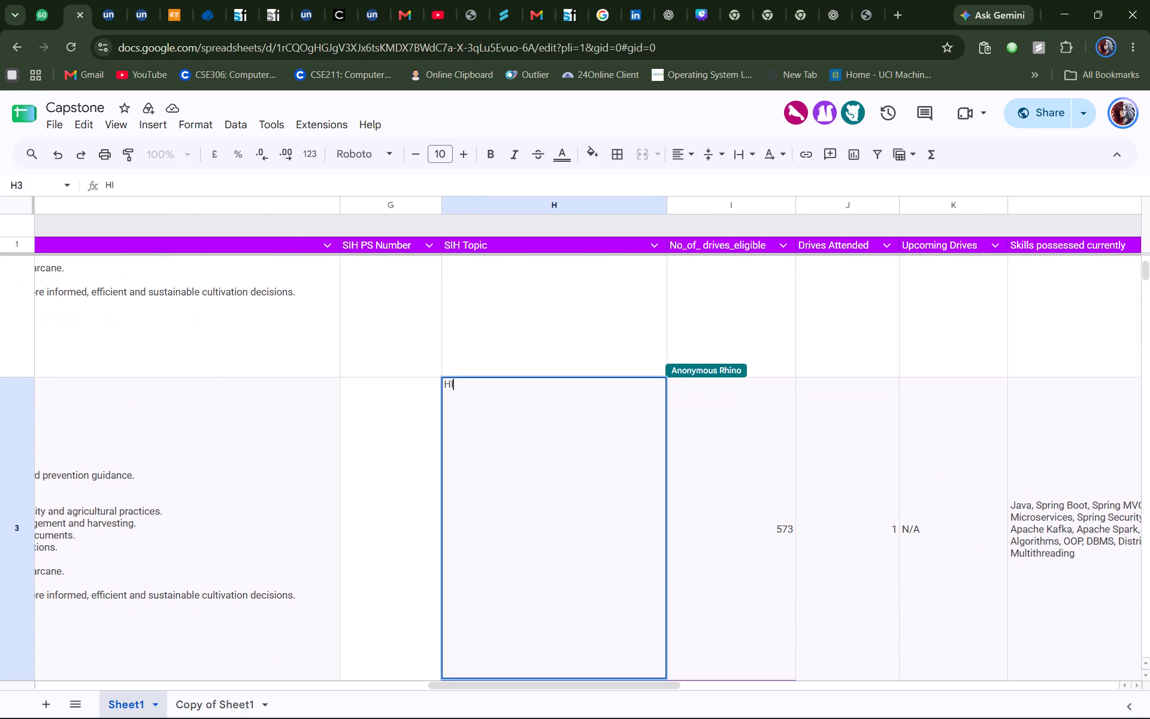
scroll(512, 513, down, 4)
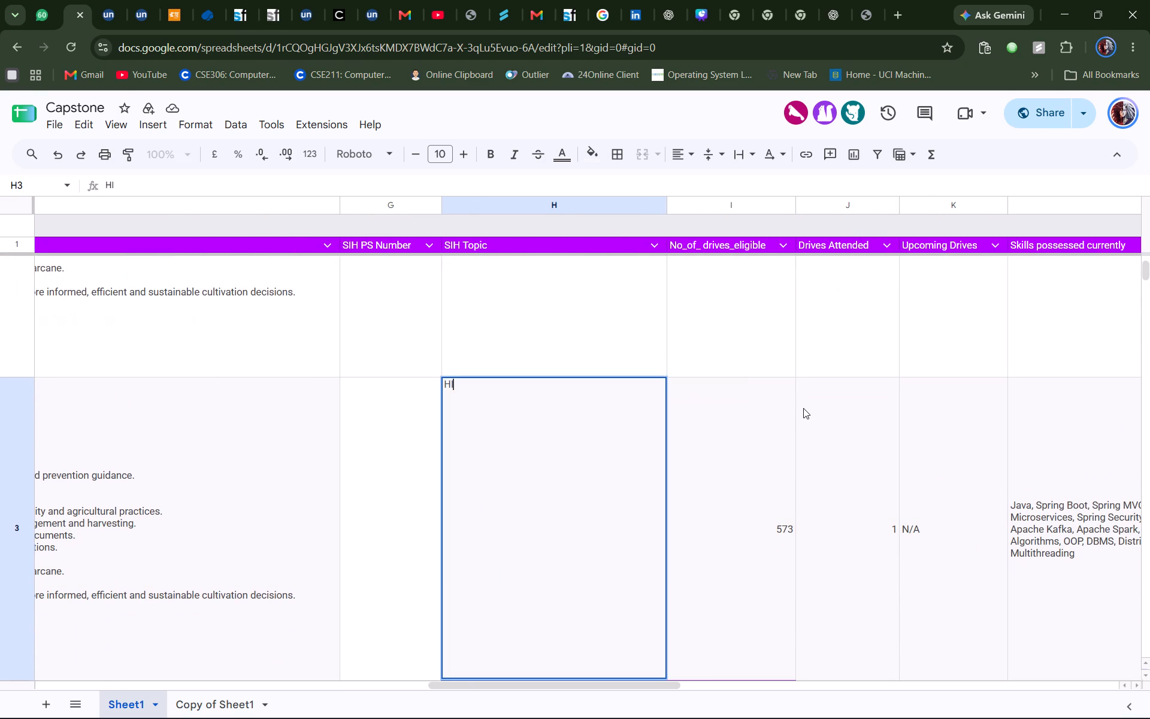
click(762, 368)
Check the SIH Topic and drives columns of rows 3 to 5.
scroll(762, 368, down, 4)
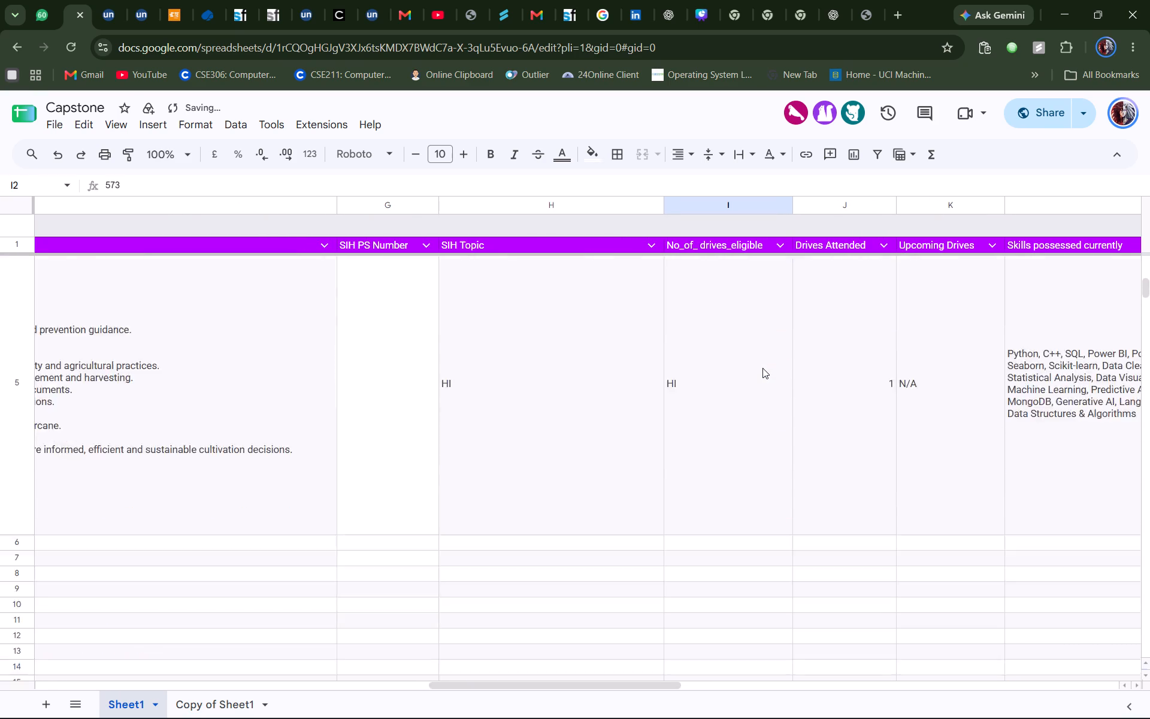
scroll(762, 368, down, 1)
scroll(537, 411, up, 6)
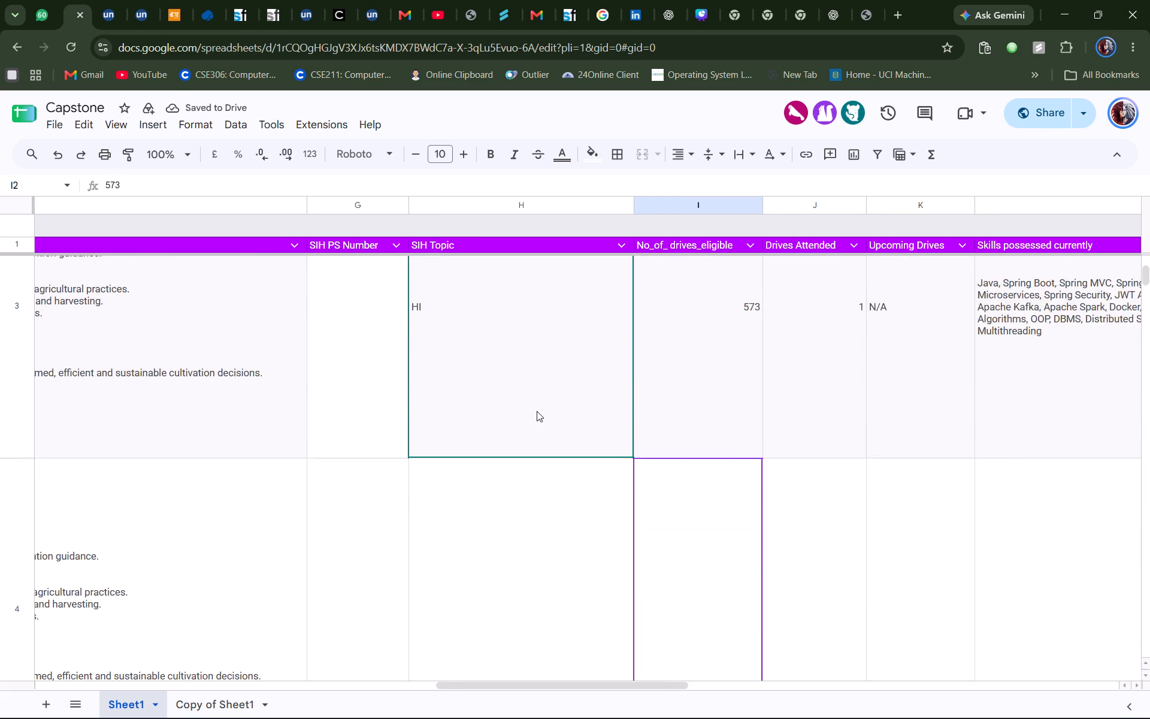
scroll(537, 411, up, 1)
scroll(537, 411, down, 1)
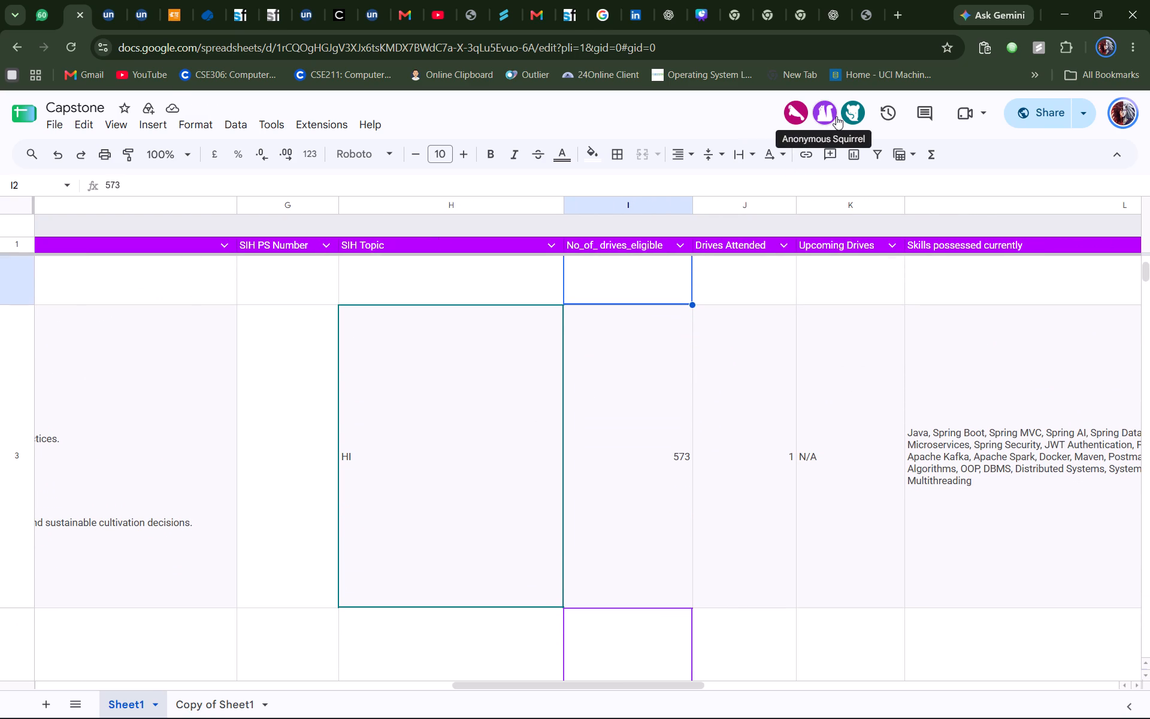
scroll(310, 483, right, 8)
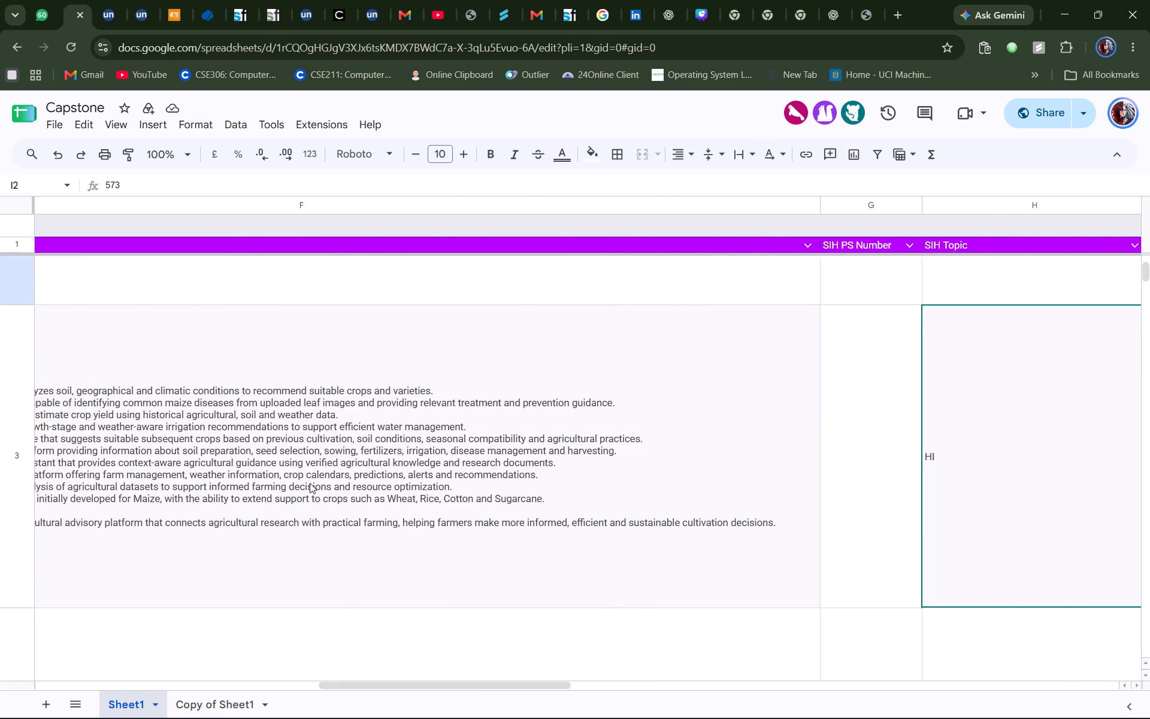
scroll(310, 483, right, 4)
scroll(310, 483, down, 1)
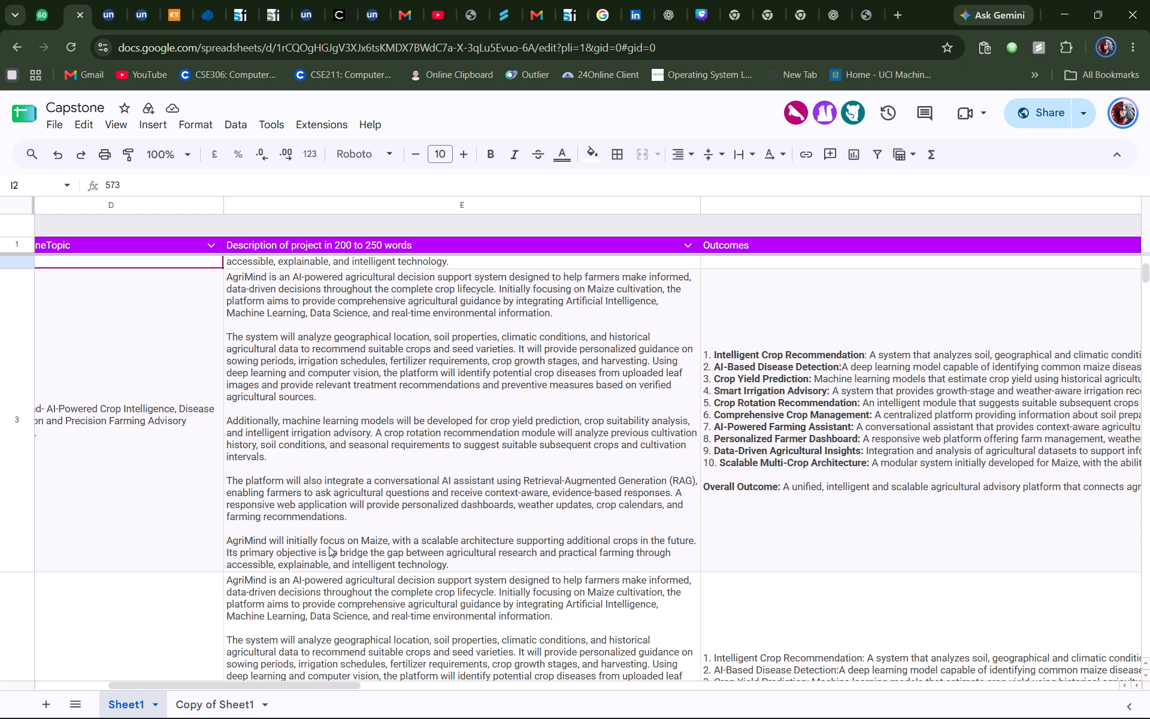
scroll(329, 546, up, 4)
scroll(329, 546, down, 3)
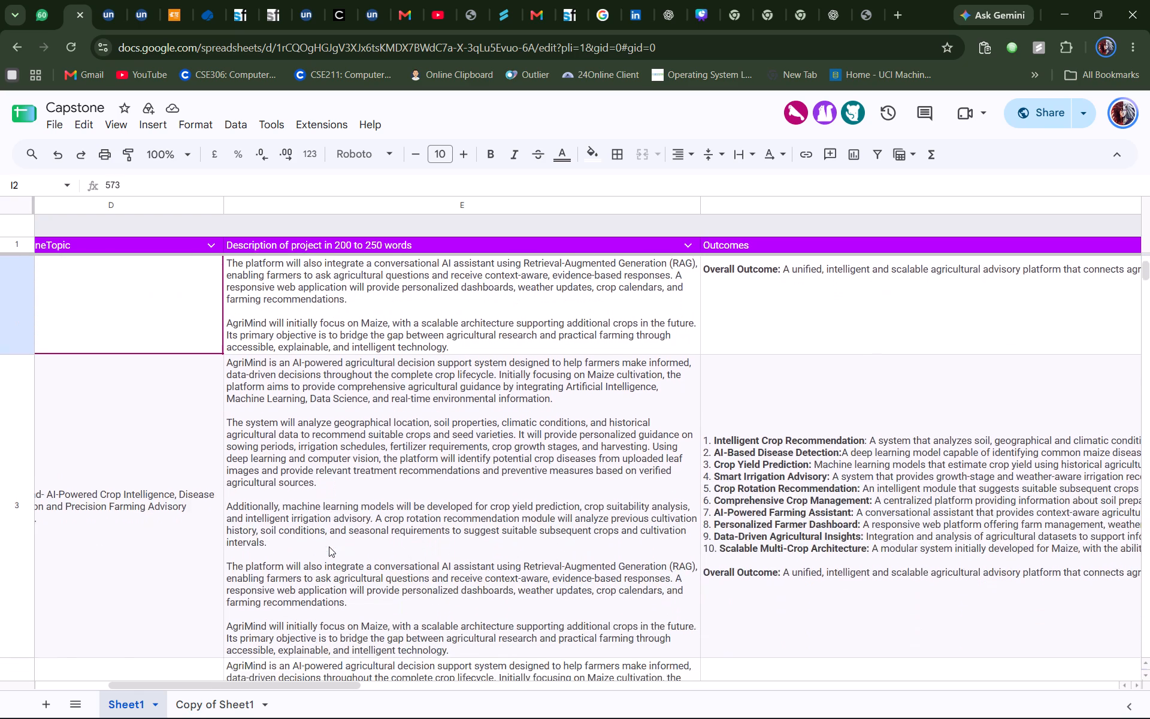
scroll(329, 546, down, 4)
scroll(329, 546, up, 1)
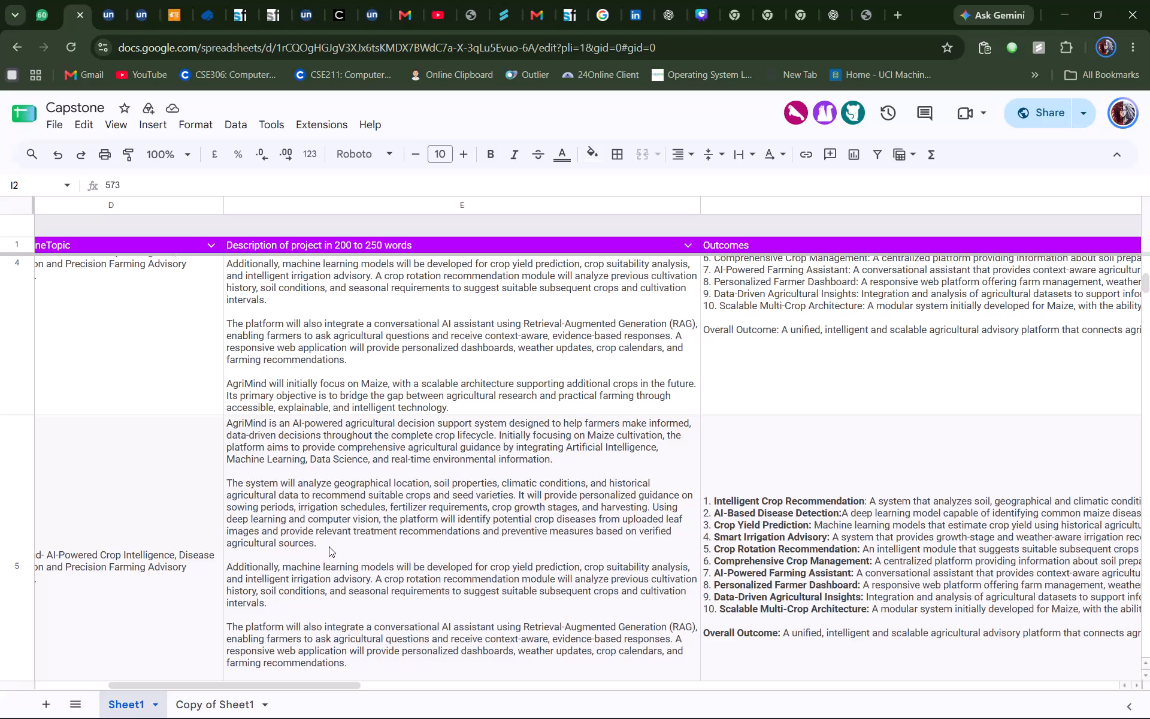
scroll(407, 473, down, 2)
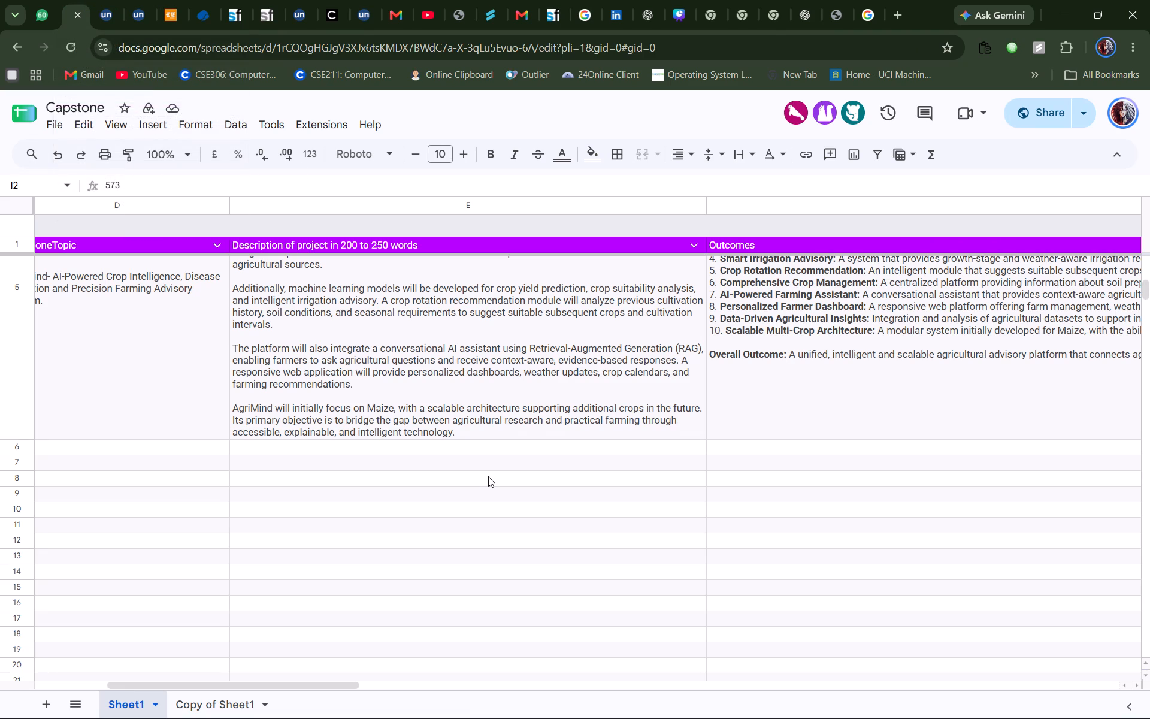
scroll(488, 476, up, 5)
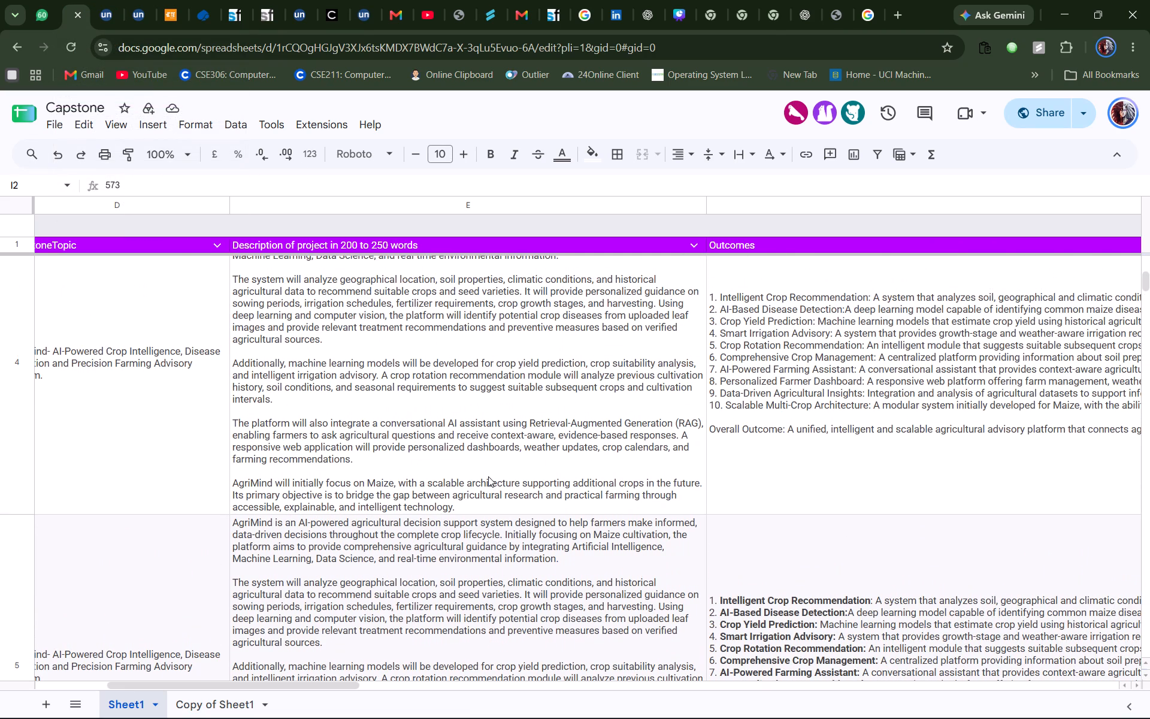
scroll(488, 476, up, 1)
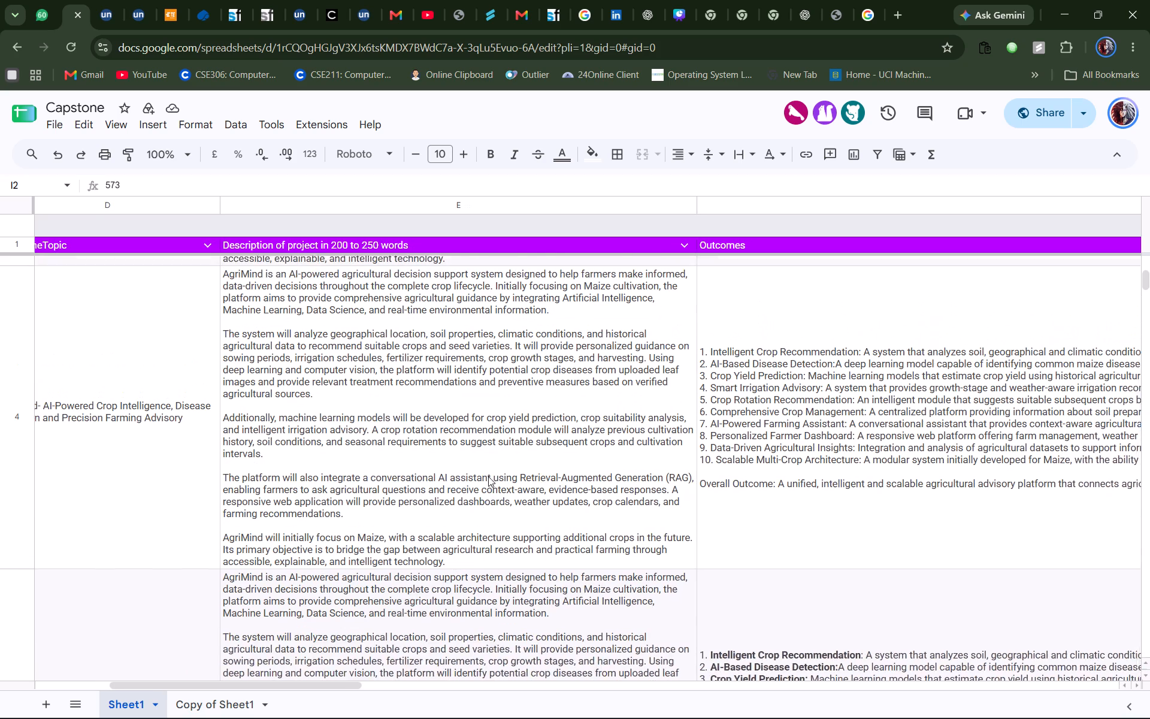
scroll(488, 476, up, 1)
scroll(614, 475, left, 5)
scroll(614, 475, down, 1)
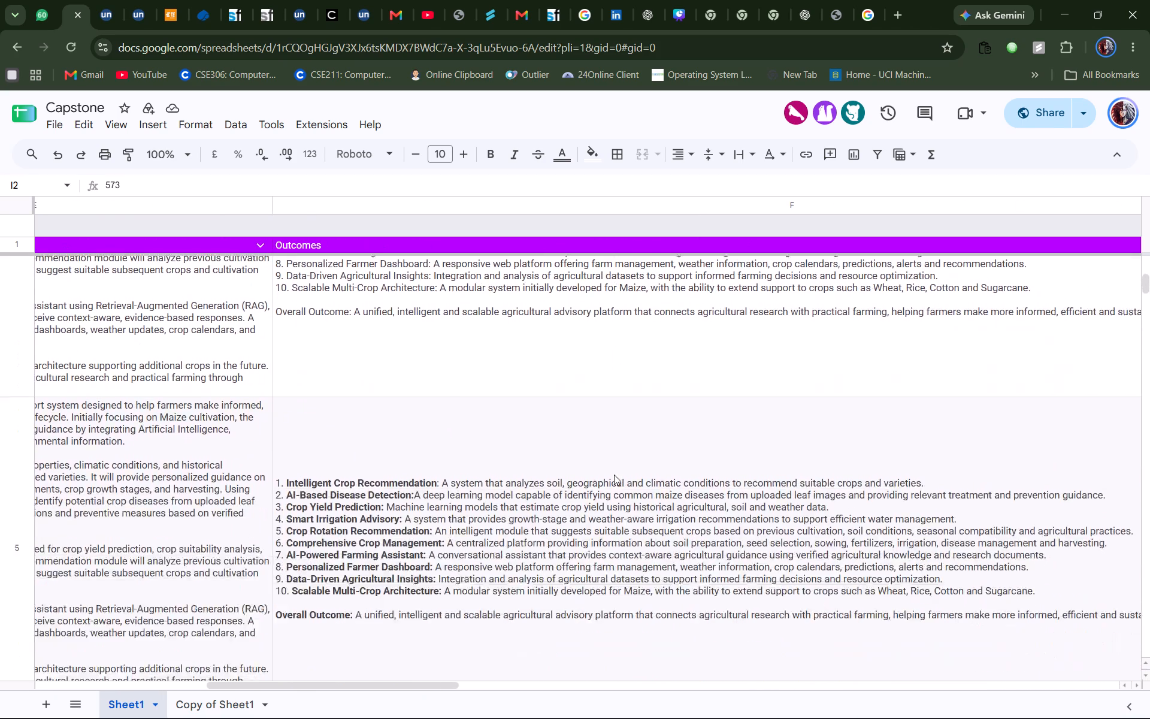
scroll(614, 475, up, 1)
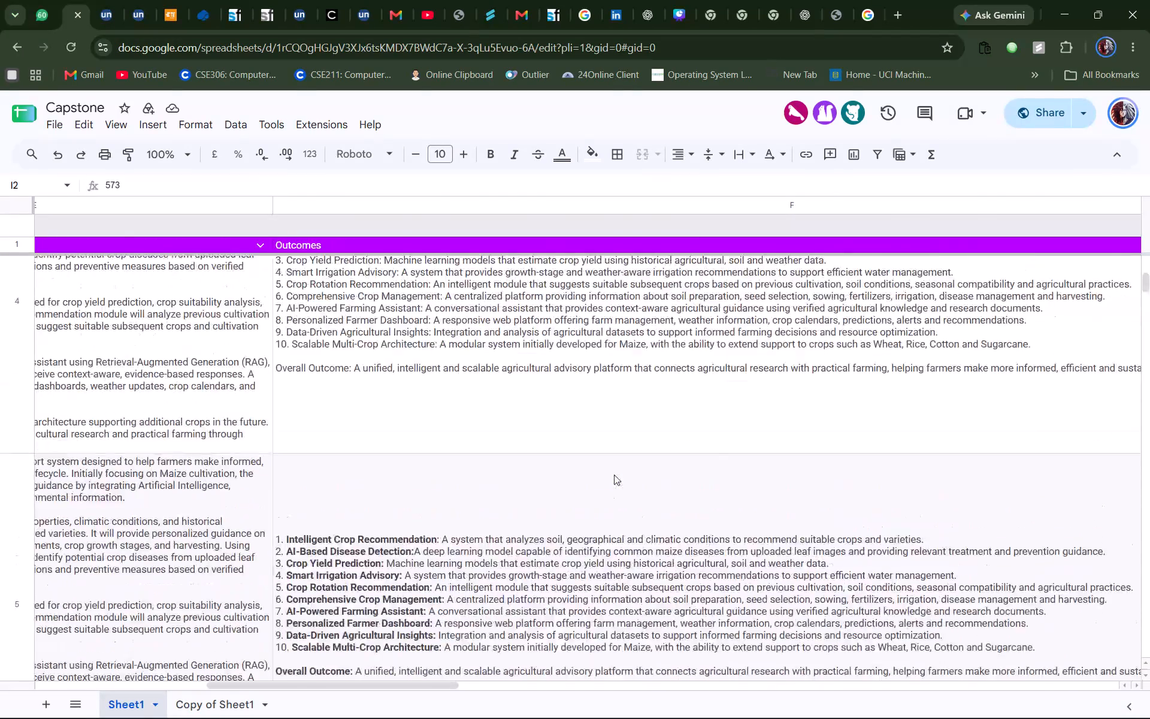
scroll(614, 475, up, 4)
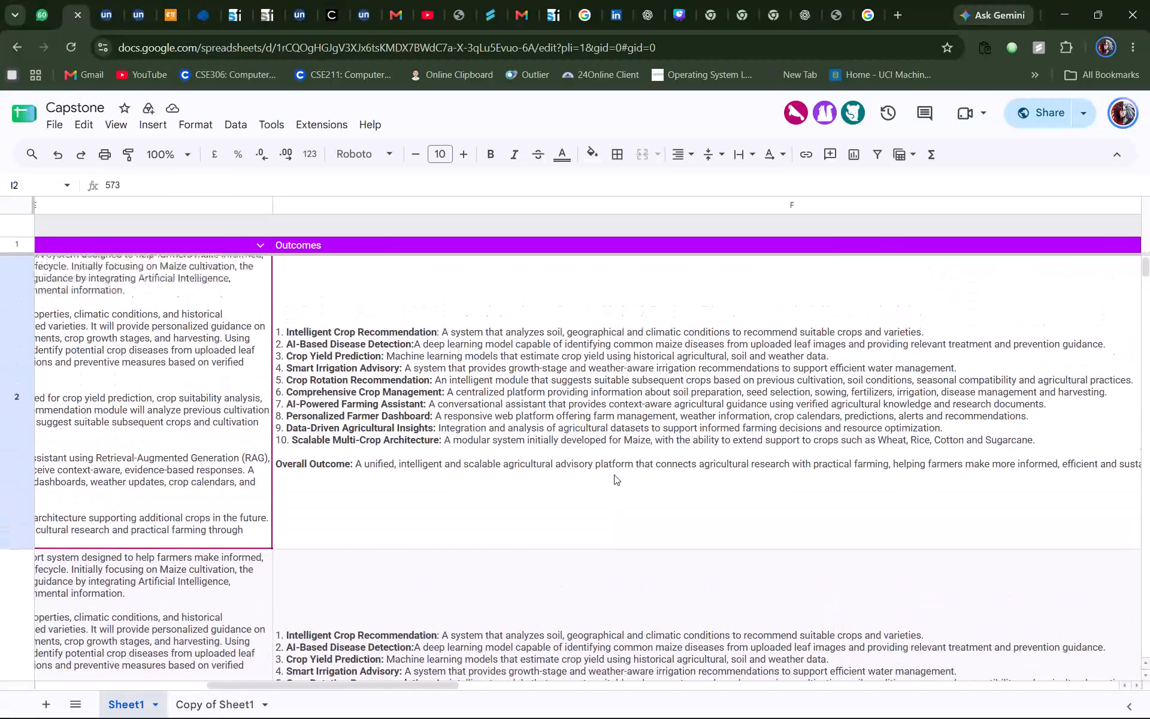
Examine rows 3 to 5 from the project description across to the SIH and drives columns.
scroll(614, 475, down, 5)
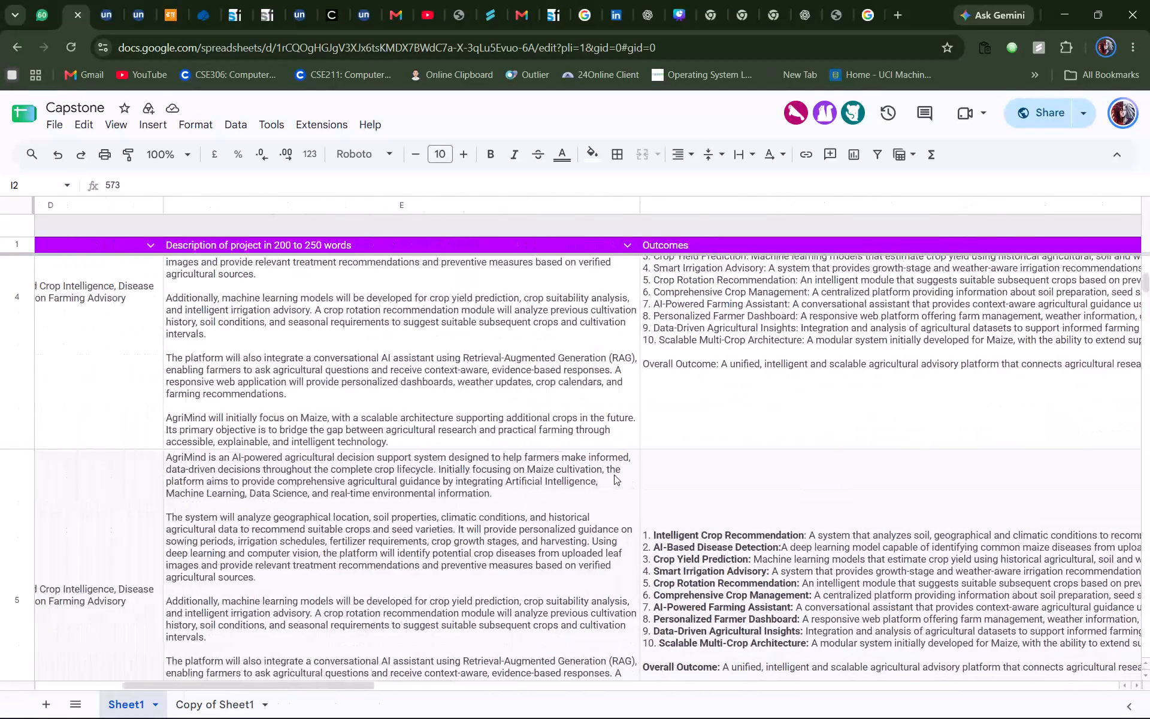
scroll(614, 475, down, 3)
scroll(614, 475, left, 6)
scroll(614, 475, up, 2)
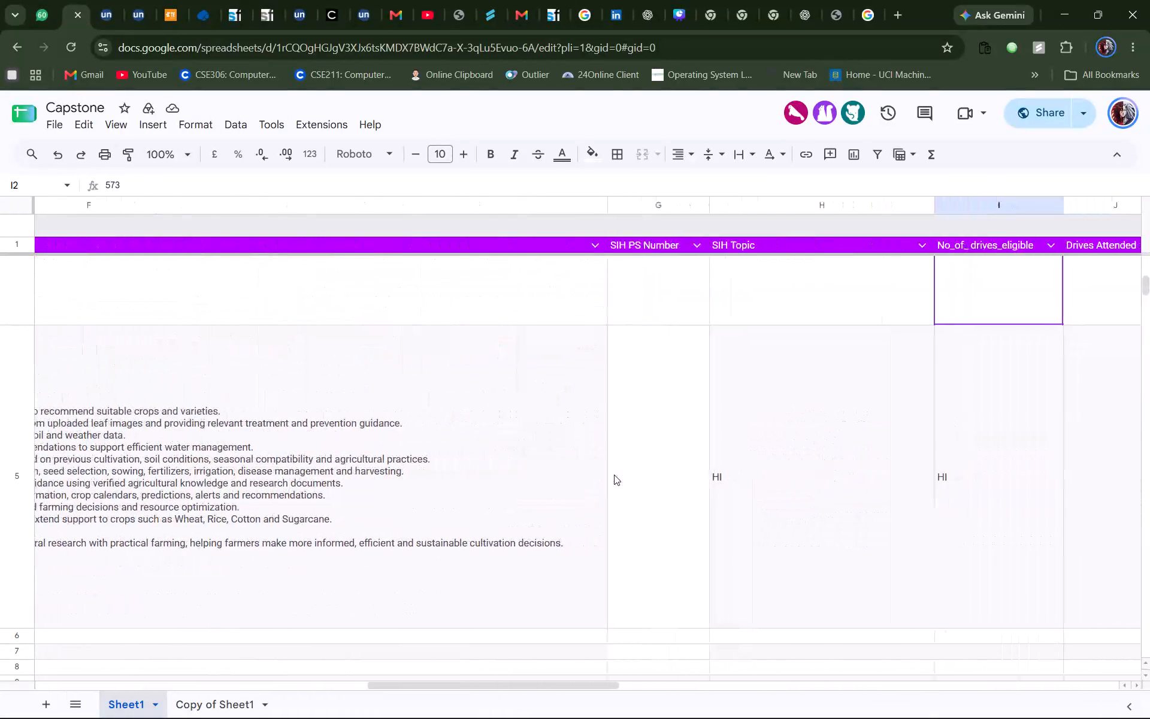
scroll(614, 475, up, 3)
scroll(614, 475, down, 1)
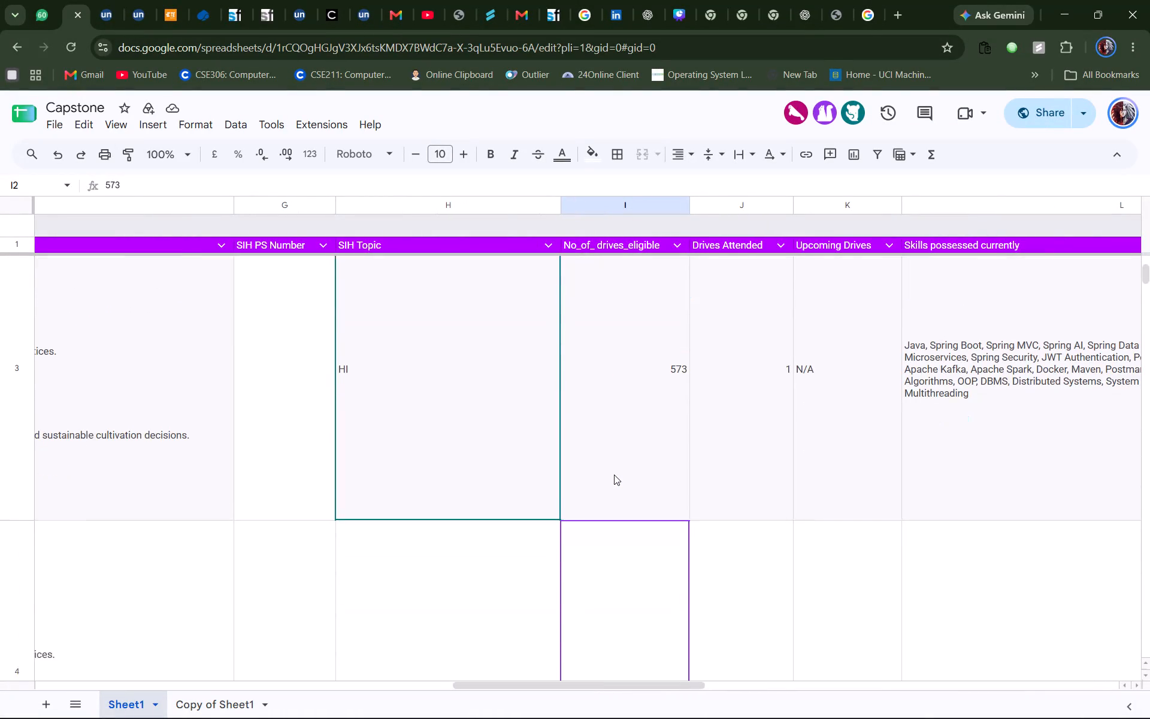
Examine the SIH topic, eligible drives, drives attended and upcoming drives columns of rows 2 to 5.
scroll(614, 475, down, 2)
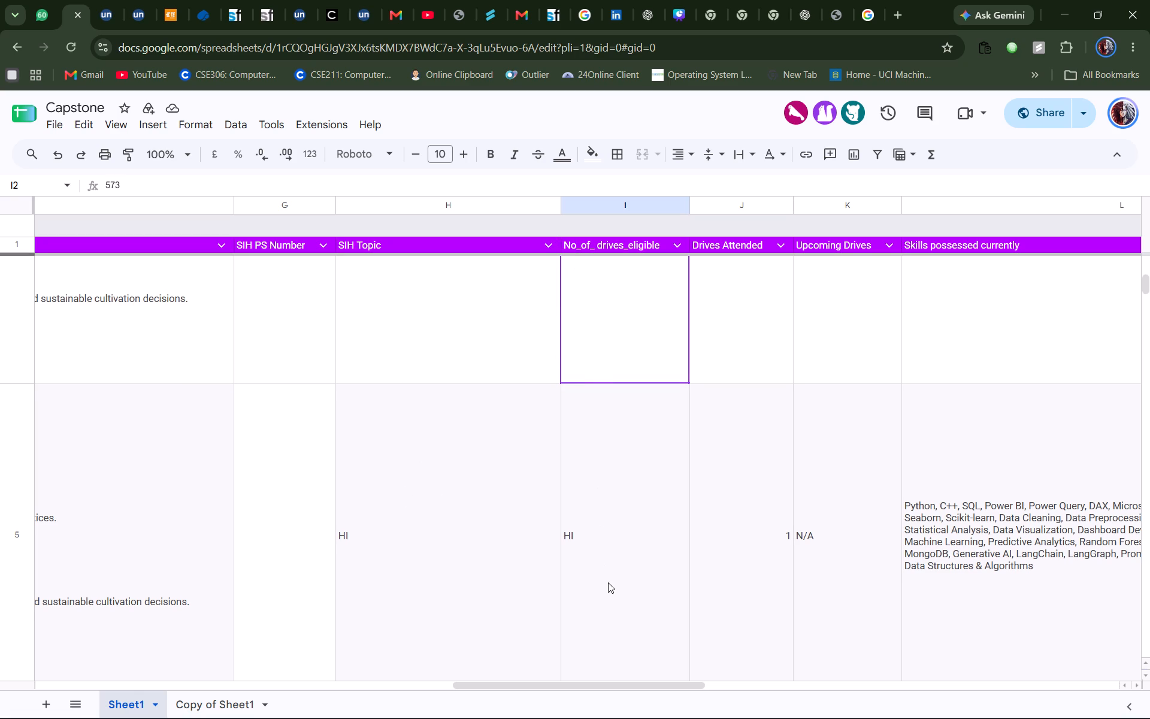
scroll(679, 334, up, 6)
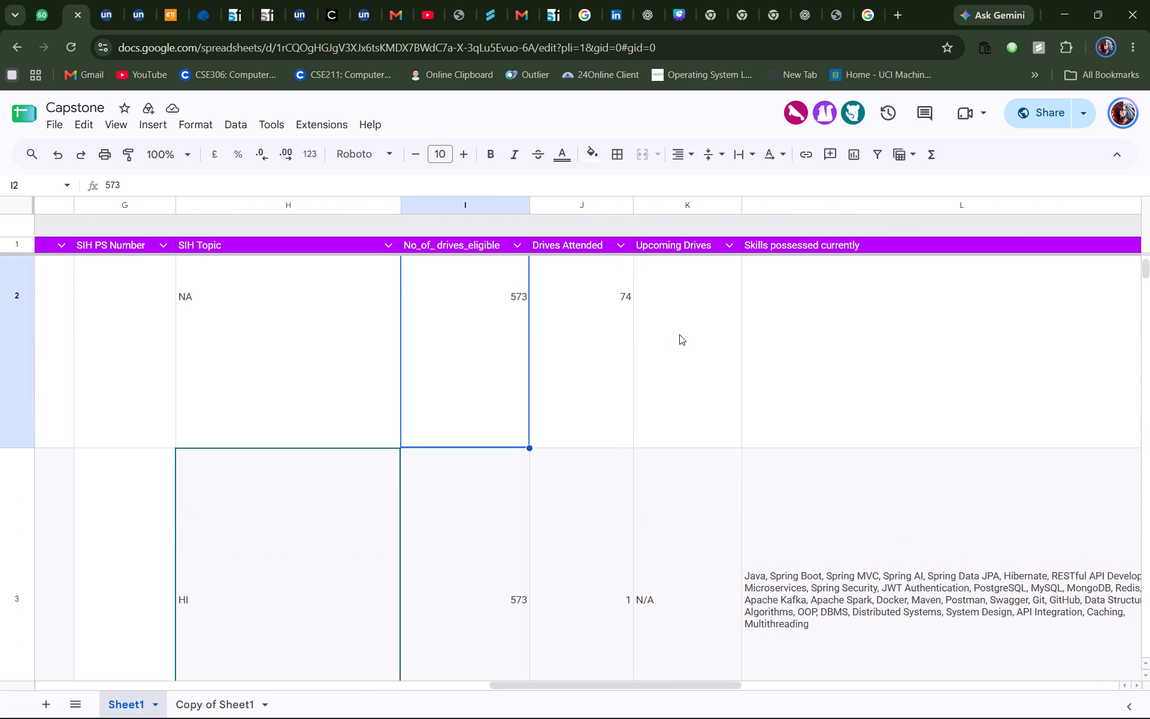
scroll(679, 334, up, 3)
scroll(679, 334, down, 3)
scroll(679, 334, right, 1)
scroll(679, 334, up, 1)
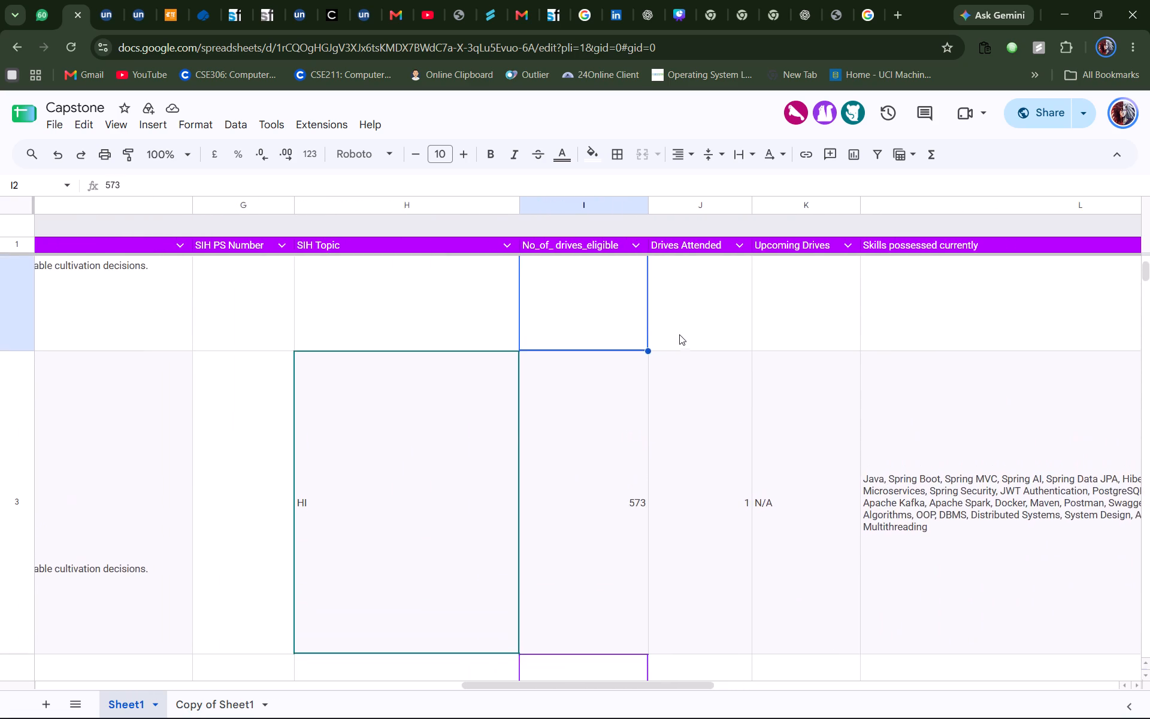
scroll(679, 334, down, 3)
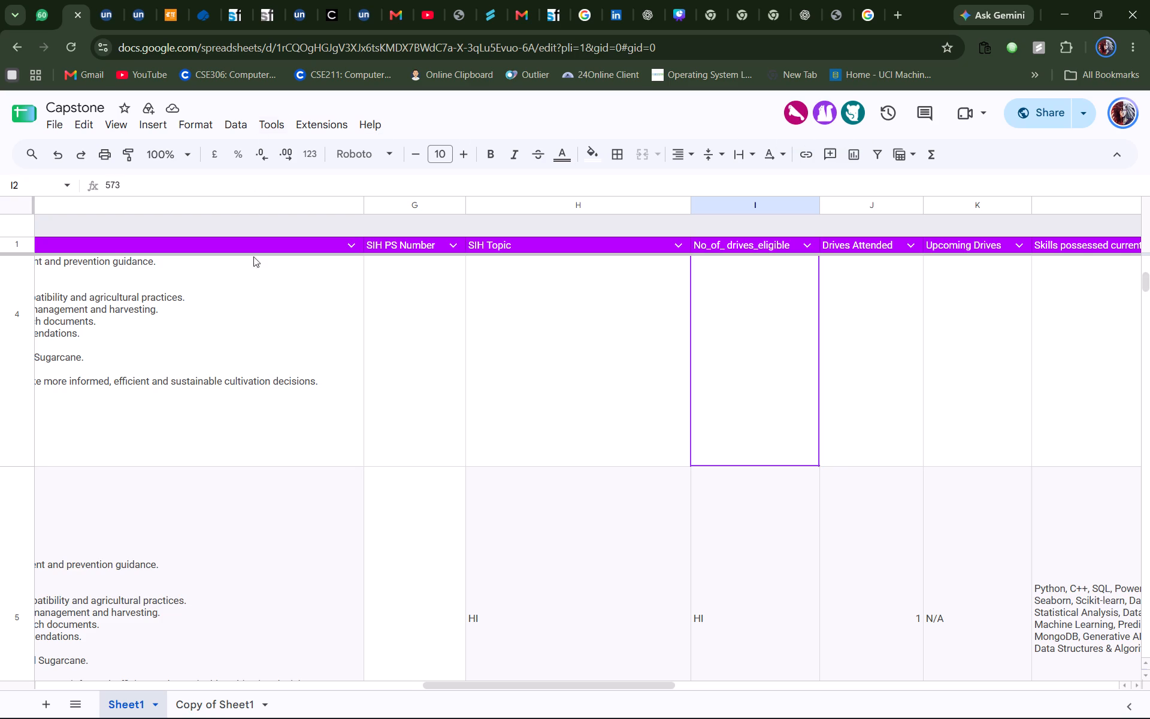
scroll(259, 350, down, 3)
scroll(259, 350, up, 2)
scroll(259, 350, right, 1)
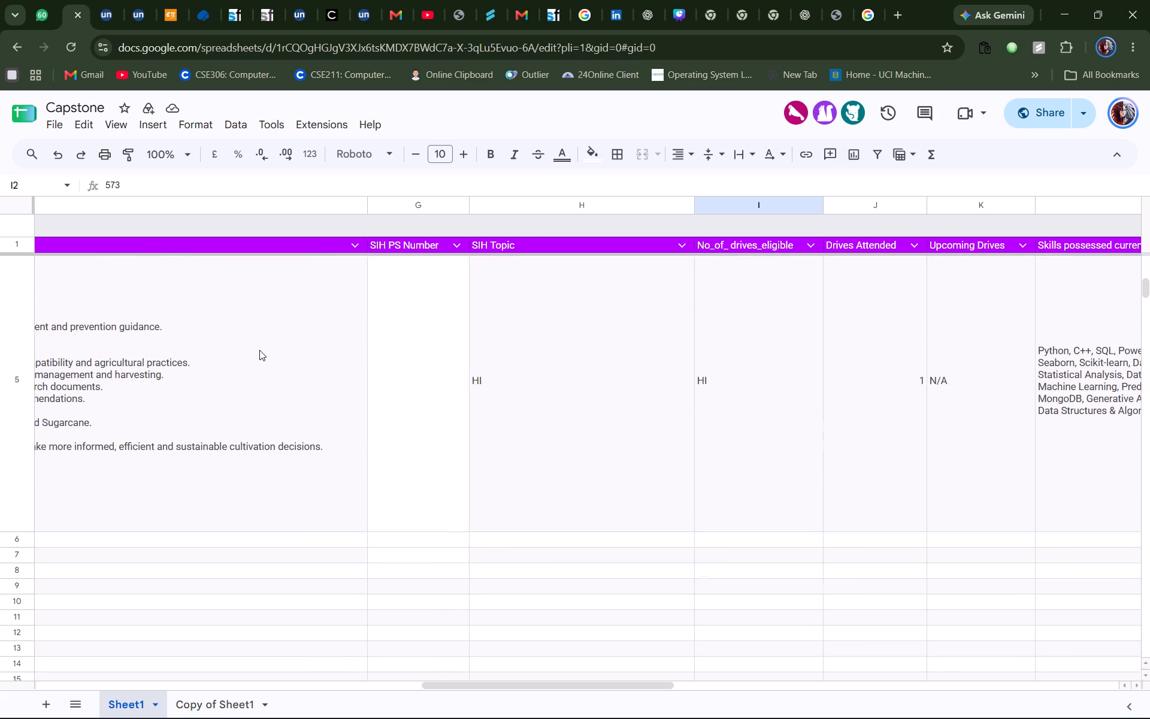